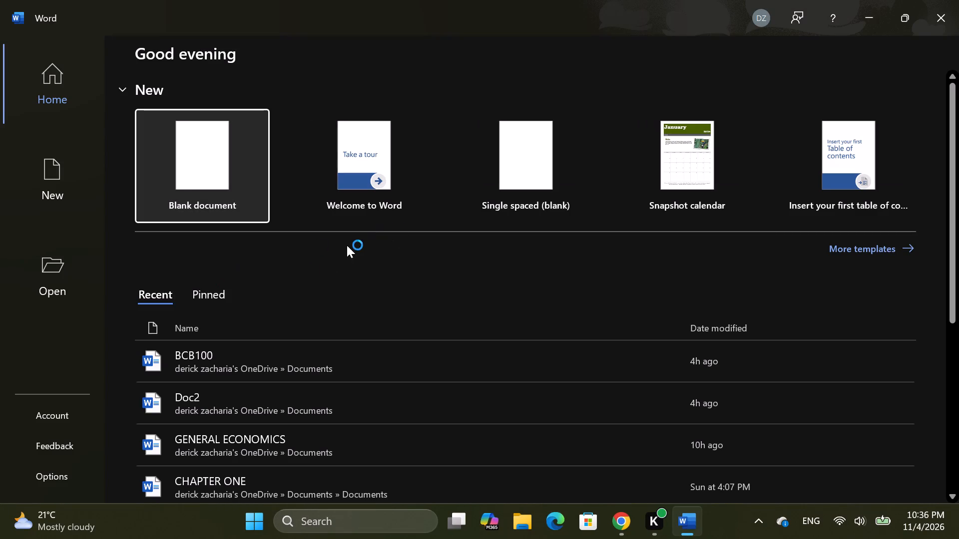
Create a new blank document.
{"action": "left_click", "coordinate": [220, 187]}
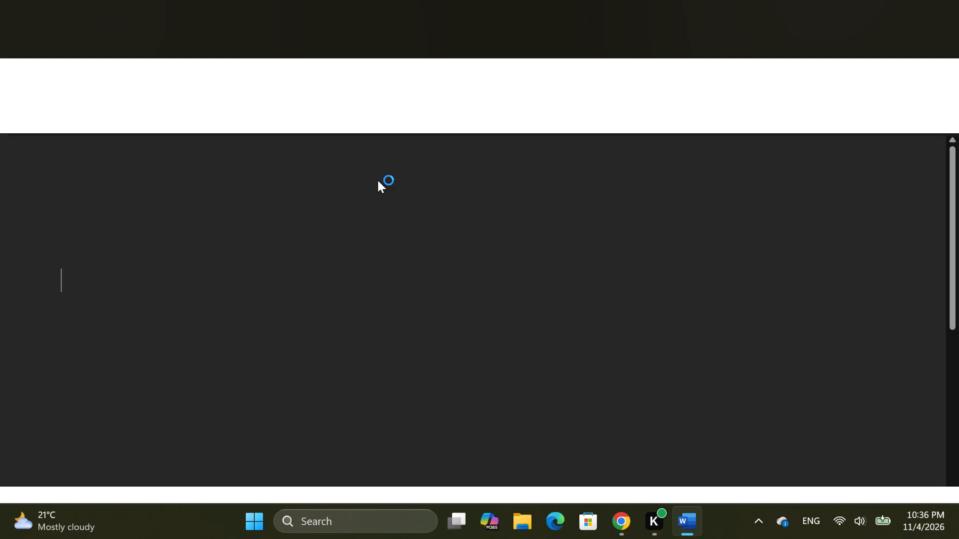
{"action": "left_click", "coordinate": [177, 228]}
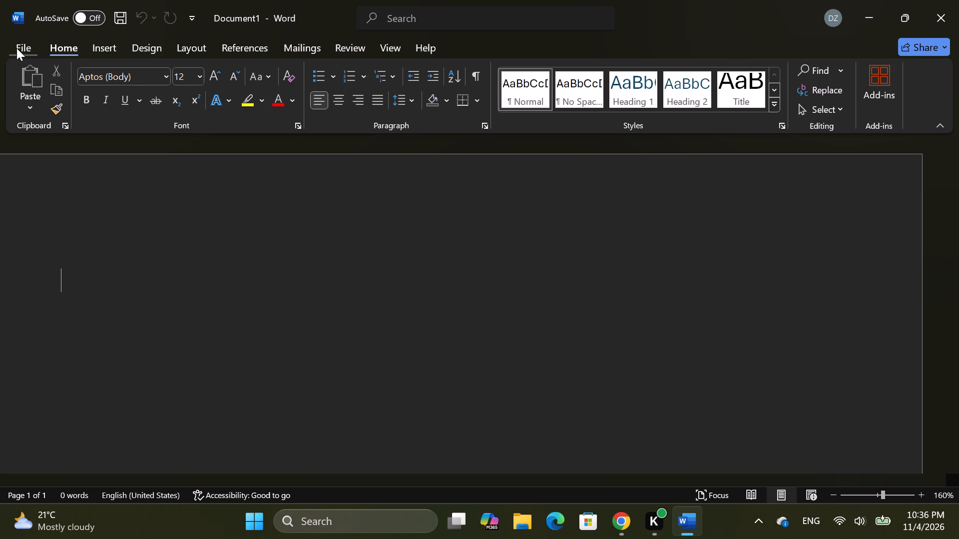
Open the BCB100 document from the recent files.
{"action": "left_click", "coordinate": [16, 48]}
{"action": "scroll", "coordinate": [232, 364], "scroll_direction": "down", "scroll_amount": 1}
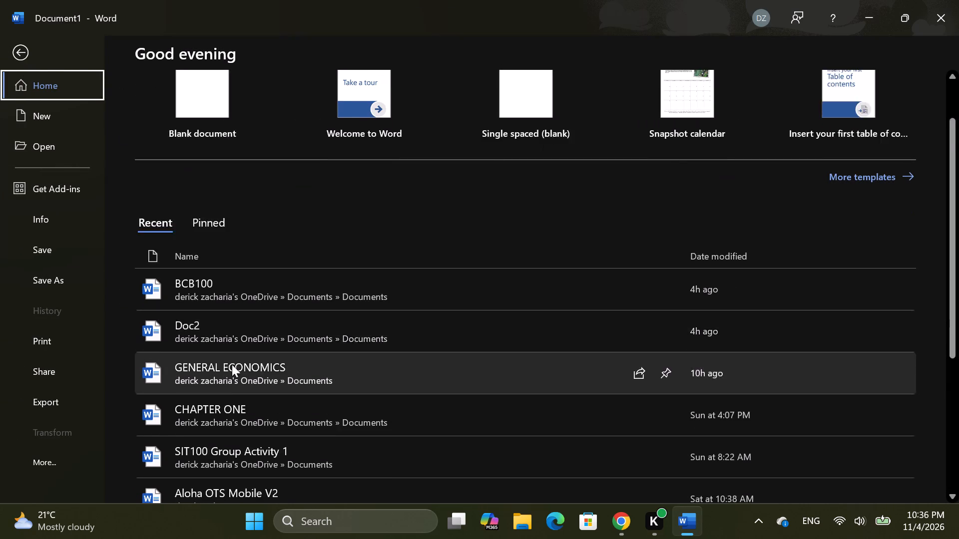
{"action": "scroll", "coordinate": [232, 364], "scroll_direction": "down", "scroll_amount": 1}
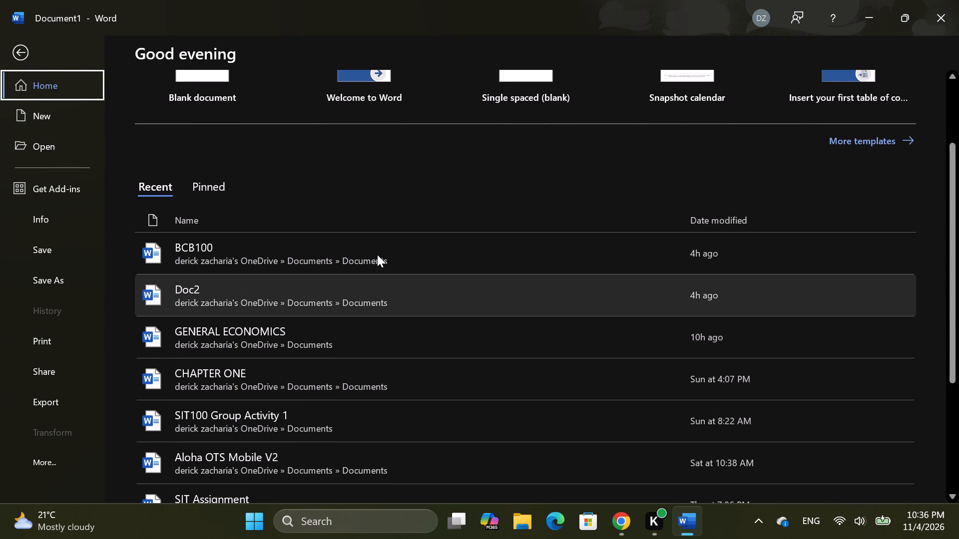
{"action": "left_click", "coordinate": [377, 255]}
Look through the BCB100 document, examining the internal and external recruitment lists down to the end of page 2.
{"action": "scroll", "coordinate": [575, 295], "scroll_direction": "up", "scroll_amount": 1}
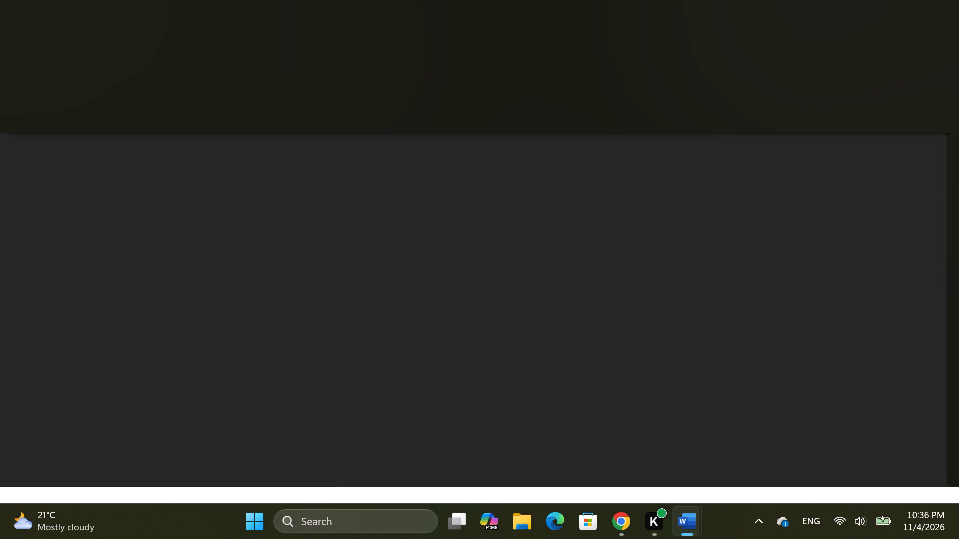
{"action": "scroll", "coordinate": [575, 295], "scroll_direction": "down", "scroll_amount": 2}
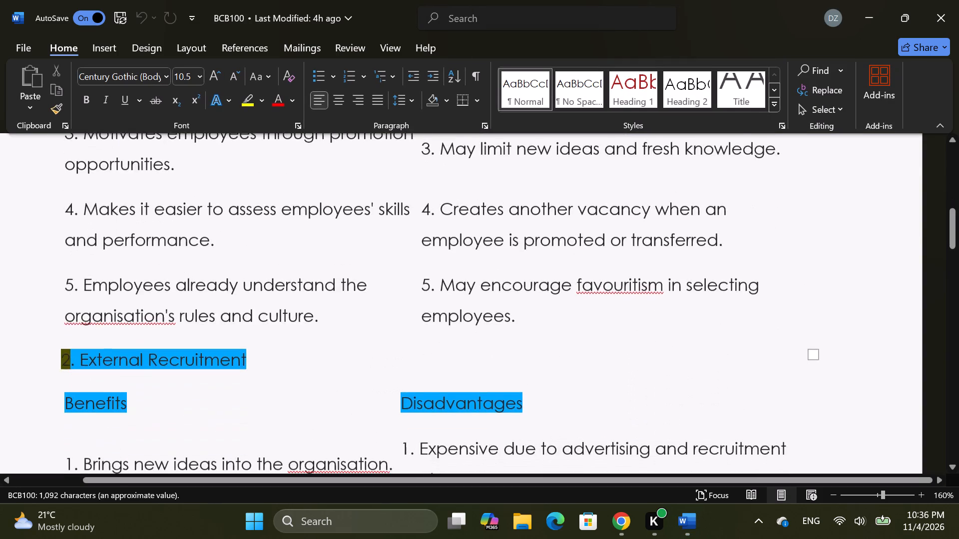
{"action": "scroll", "coordinate": [575, 295], "scroll_direction": "down", "scroll_amount": 1}
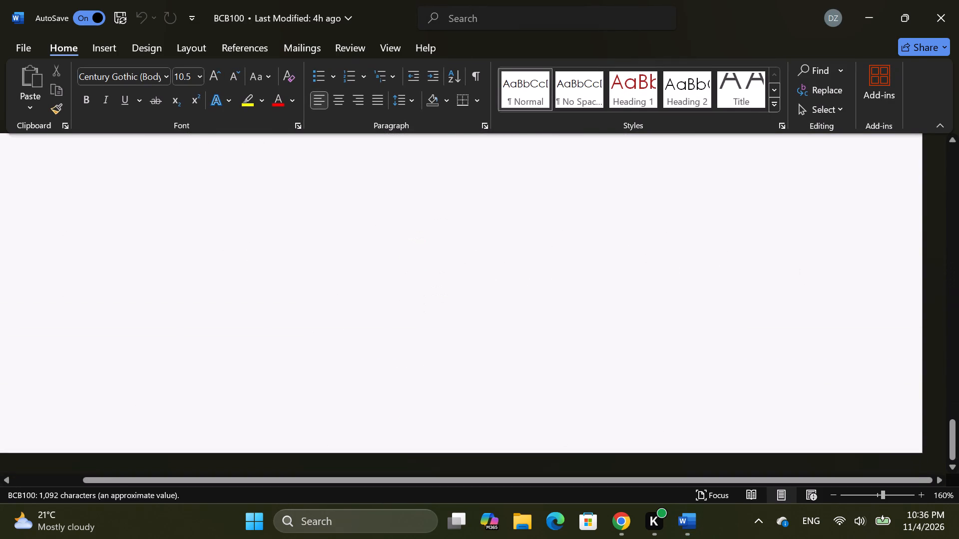
{"action": "scroll", "coordinate": [575, 295], "scroll_direction": "down", "scroll_amount": 1}
{"action": "scroll", "coordinate": [575, 295], "scroll_direction": "up", "scroll_amount": 4}
{"action": "scroll", "coordinate": [575, 295], "scroll_direction": "down", "scroll_amount": 1}
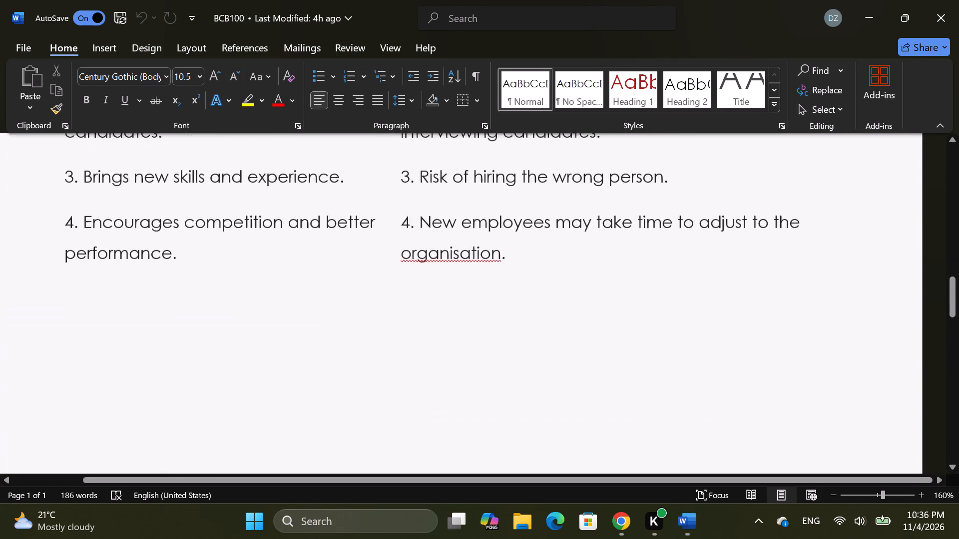
{"action": "scroll", "coordinate": [575, 295], "scroll_direction": "down", "scroll_amount": 1}
{"action": "scroll", "coordinate": [575, 295], "scroll_direction": "up", "scroll_amount": 1}
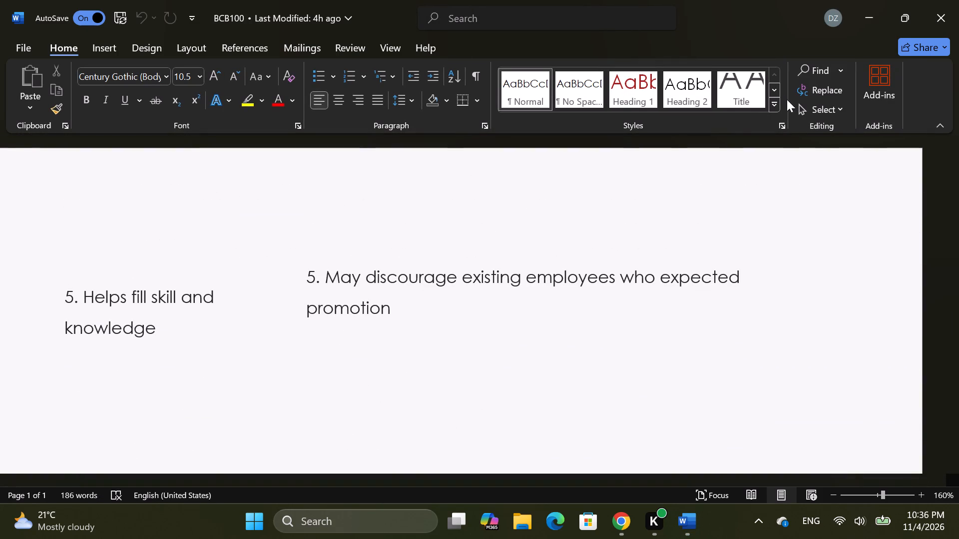
{"action": "left_click", "coordinate": [817, 125]}
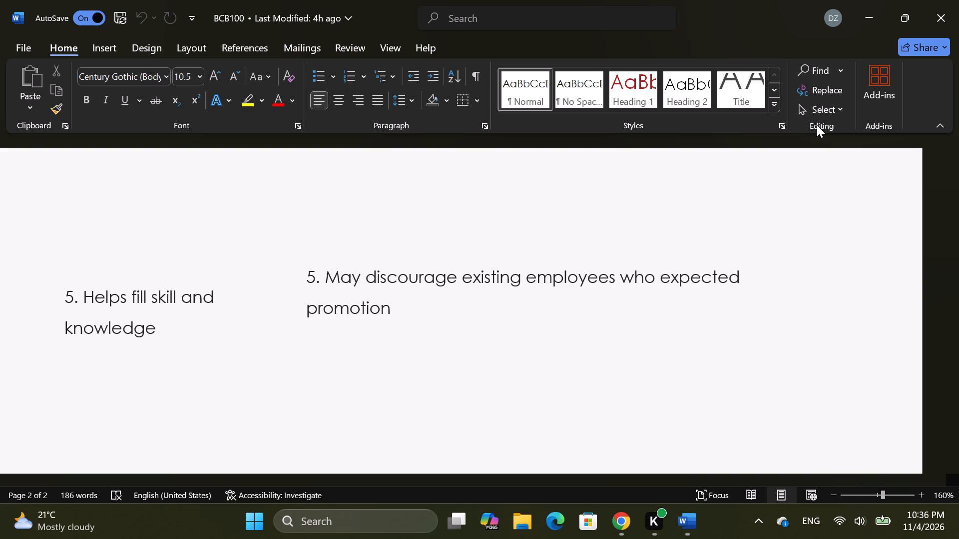
{"action": "left_click", "coordinate": [820, 126]}
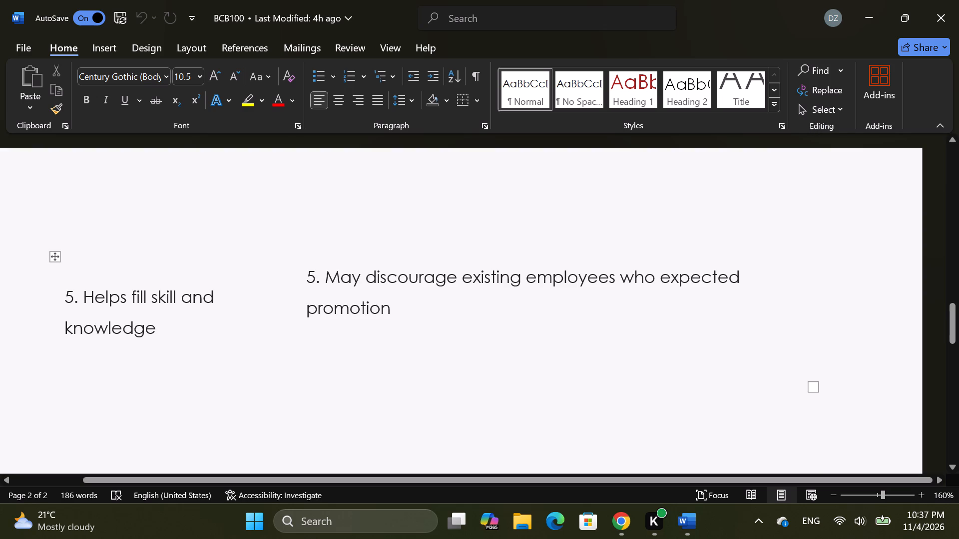
Place the cursor in the empty centred line below the fifth benefit and disadvantage on page 2.
{"action": "left_click", "coordinate": [408, 382]}
{"action": "left_click", "coordinate": [149, 386]}
{"action": "left_click_drag", "start_coordinate": [432, 397], "coordinate": [291, 402]}
{"action": "left_click_drag", "start_coordinate": [291, 402], "coordinate": [114, 399]}
{"action": "left_click", "coordinate": [114, 399]}
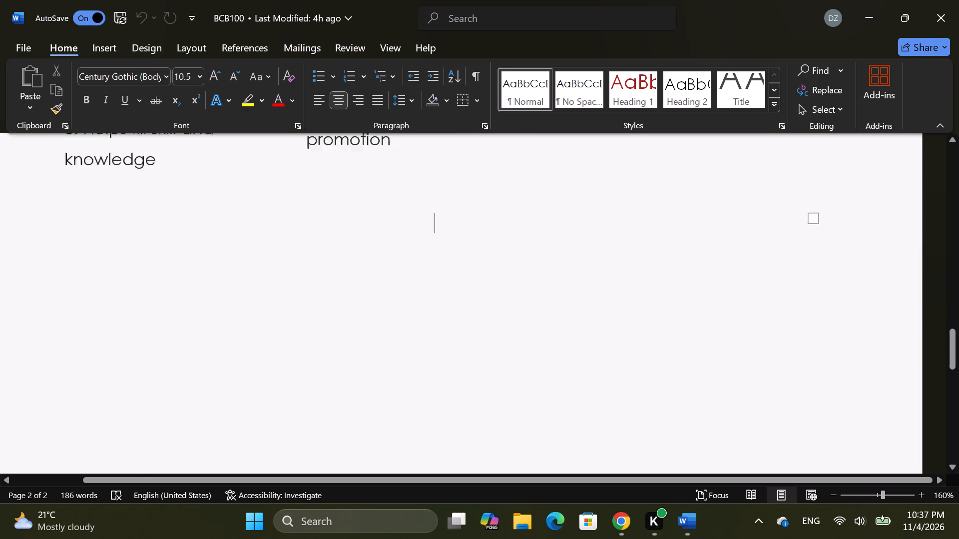
Set the font at the cursor to the +Body theme font in the Font settings.
{"action": "scroll", "coordinate": [301, 337], "scroll_direction": "up", "scroll_amount": 2}
{"action": "scroll", "coordinate": [301, 337], "scroll_direction": "down", "scroll_amount": 6}
{"action": "scroll", "coordinate": [301, 337], "scroll_direction": "up", "scroll_amount": 1}
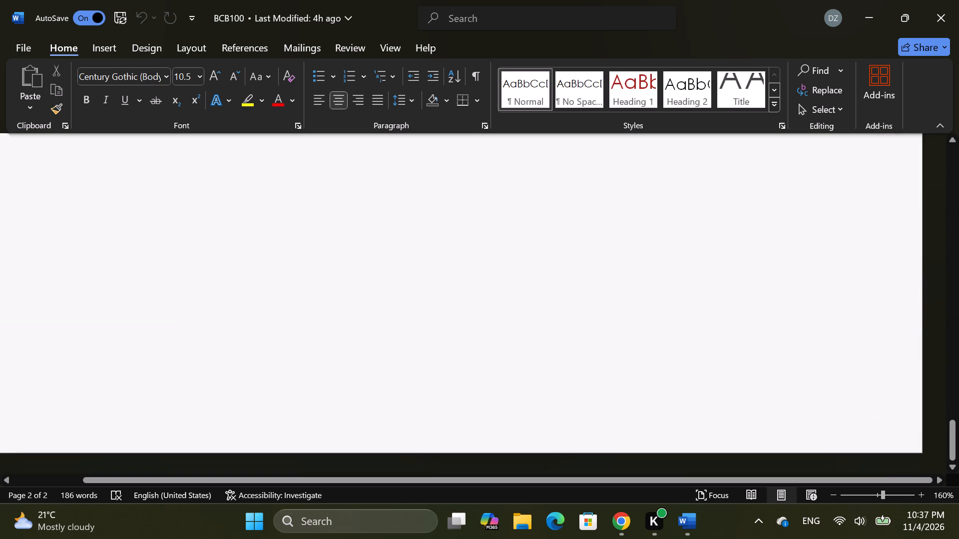
{"action": "scroll", "coordinate": [301, 337], "scroll_direction": "up", "scroll_amount": 1}
{"action": "scroll", "coordinate": [397, 379], "scroll_direction": "down", "scroll_amount": 2}
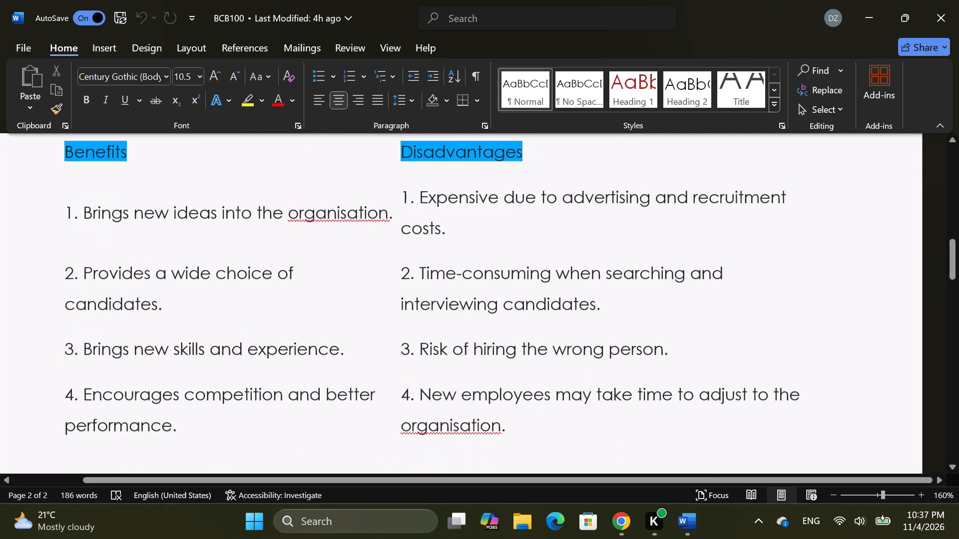
{"action": "scroll", "coordinate": [397, 379], "scroll_direction": "down", "scroll_amount": 1}
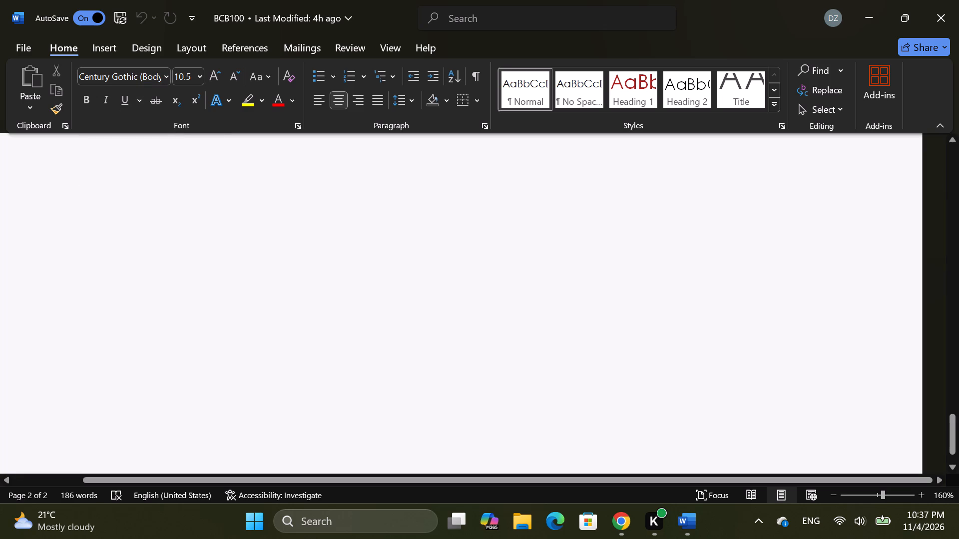
{"action": "key", "text": "ctrl+shift+f"}
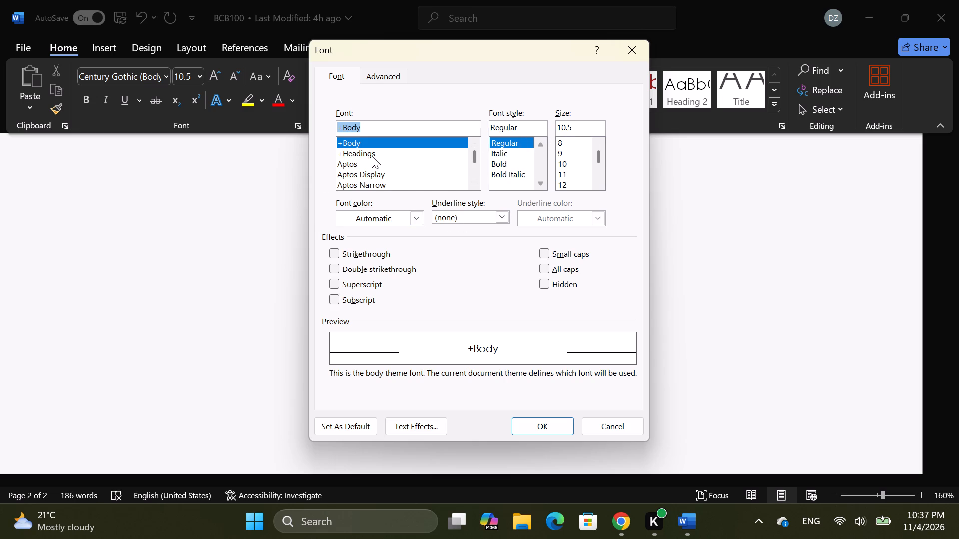
{"action": "left_click", "coordinate": [350, 141]}
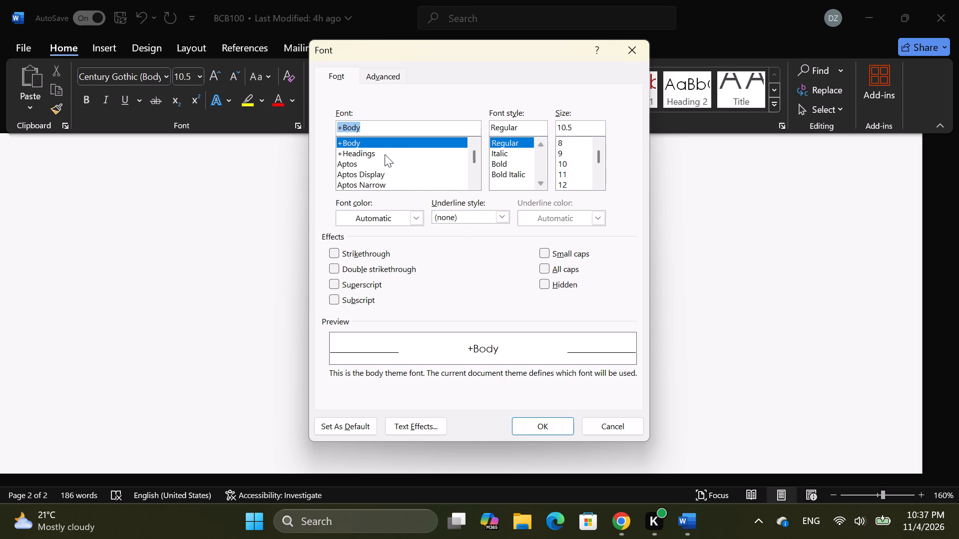
{"action": "left_click", "coordinate": [390, 147]}
{"action": "left_click", "coordinate": [390, 152]}
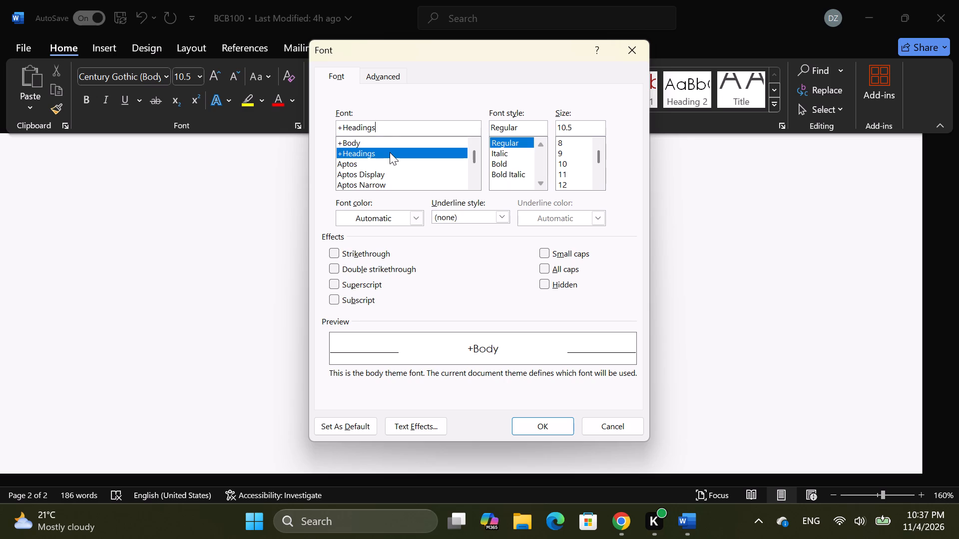
{"action": "left_click", "coordinate": [374, 138]}
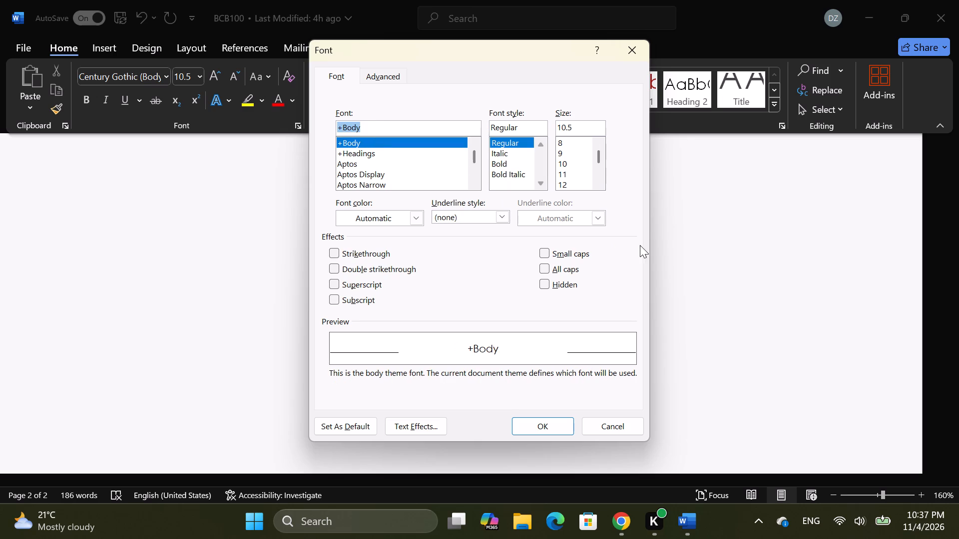
{"action": "left_click", "coordinate": [545, 426]}
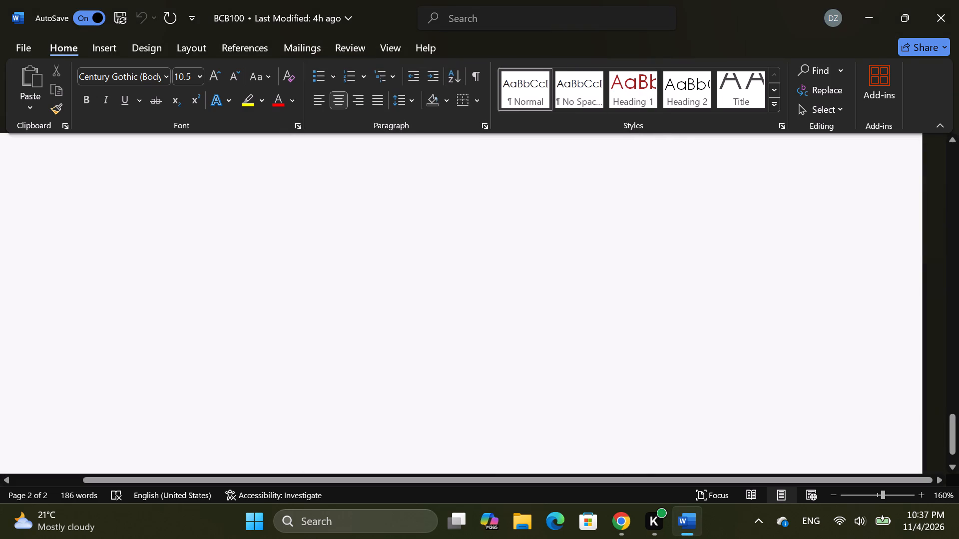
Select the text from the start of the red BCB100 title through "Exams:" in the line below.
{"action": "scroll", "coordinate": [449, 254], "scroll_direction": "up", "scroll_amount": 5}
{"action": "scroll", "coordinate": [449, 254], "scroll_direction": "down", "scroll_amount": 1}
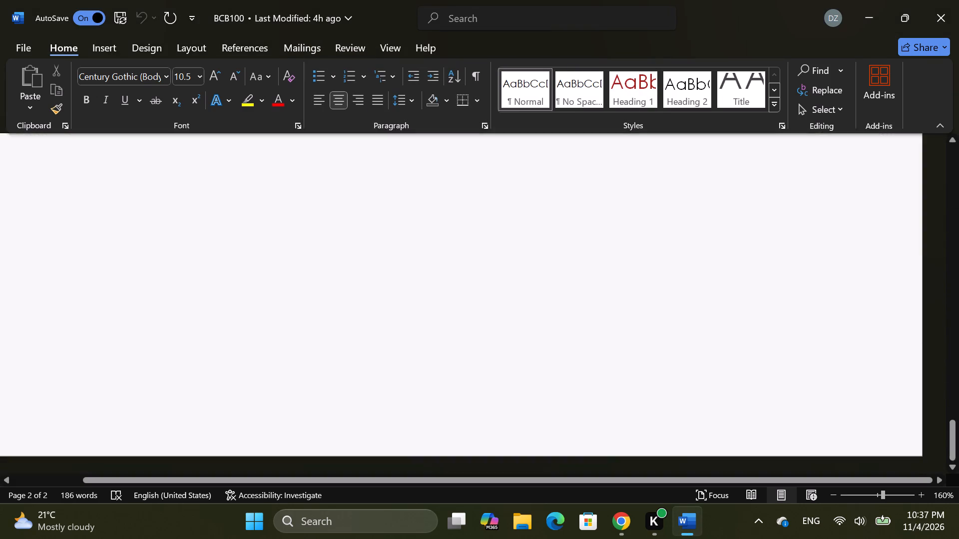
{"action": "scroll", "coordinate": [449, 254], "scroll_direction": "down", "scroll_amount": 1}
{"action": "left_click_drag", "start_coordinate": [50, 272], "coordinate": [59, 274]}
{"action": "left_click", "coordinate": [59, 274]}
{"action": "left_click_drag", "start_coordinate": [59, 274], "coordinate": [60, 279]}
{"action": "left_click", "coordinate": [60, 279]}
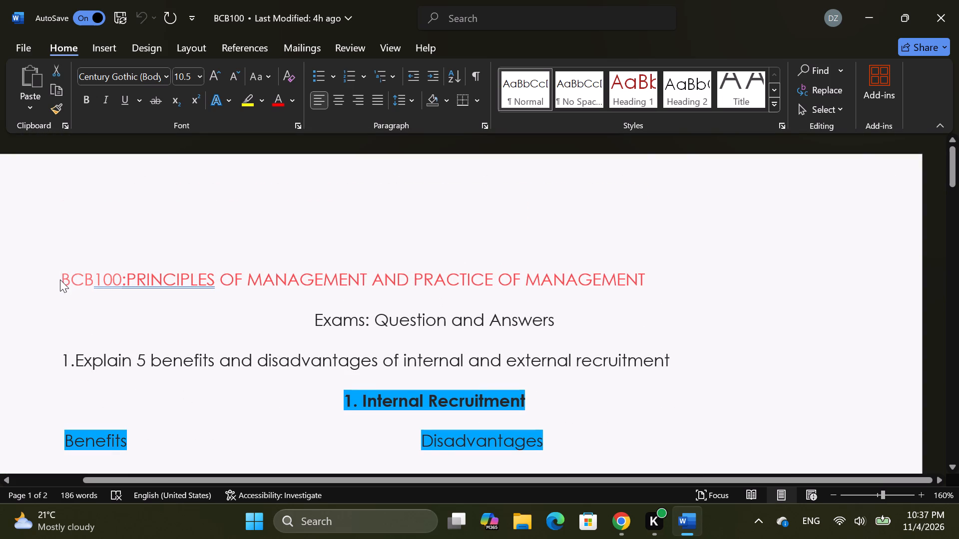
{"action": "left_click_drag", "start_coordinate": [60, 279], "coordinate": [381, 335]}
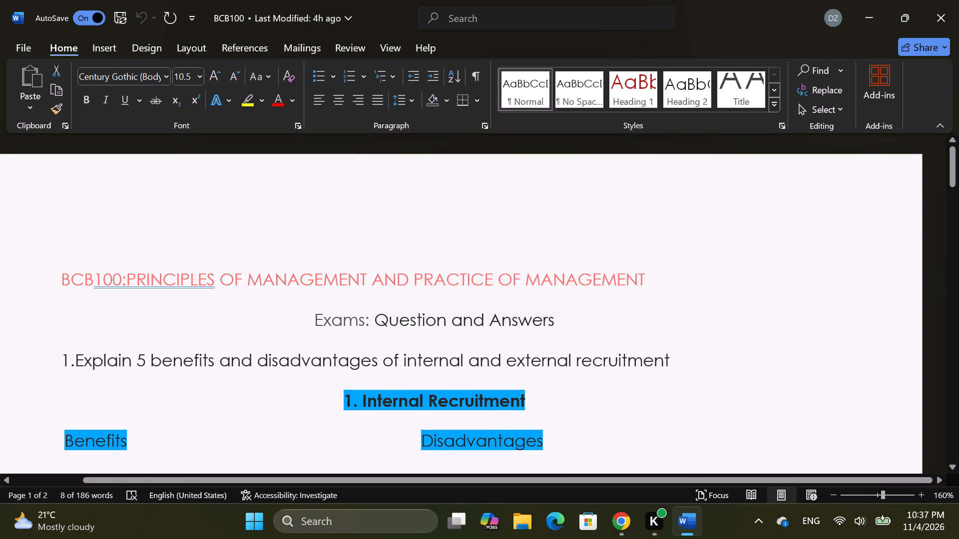
Look through the document's recruitment lists again, from the title to page 2 and back.
{"action": "scroll", "coordinate": [338, 389], "scroll_direction": "down", "scroll_amount": 1, "text": "ctrl"}
{"action": "left_click_drag", "start_coordinate": [363, 306], "coordinate": [136, 312]}
{"action": "scroll", "coordinate": [136, 312], "scroll_direction": "down", "scroll_amount": 2}
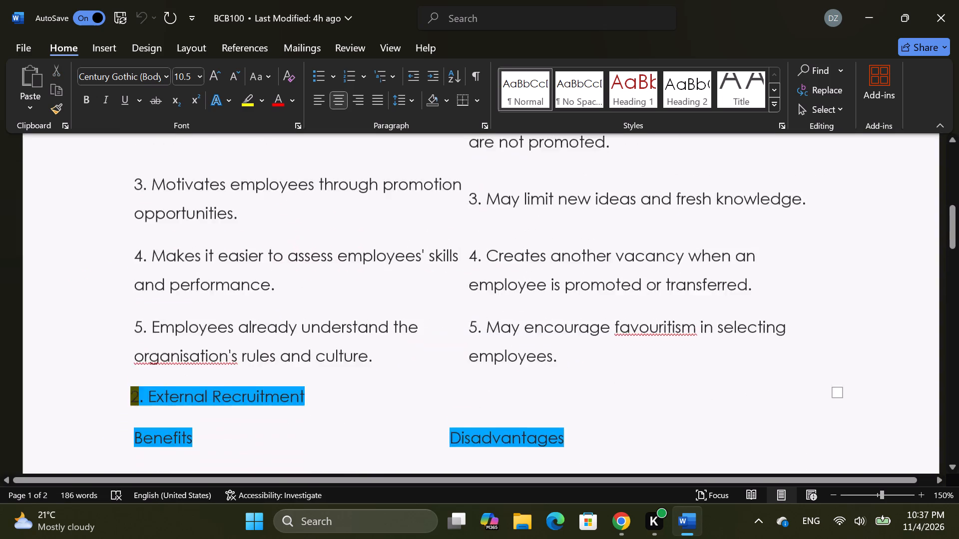
{"action": "scroll", "coordinate": [136, 312], "scroll_direction": "down", "scroll_amount": 2}
{"action": "scroll", "coordinate": [136, 312], "scroll_direction": "up", "scroll_amount": 2}
{"action": "scroll", "coordinate": [136, 312], "scroll_direction": "down", "scroll_amount": 1}
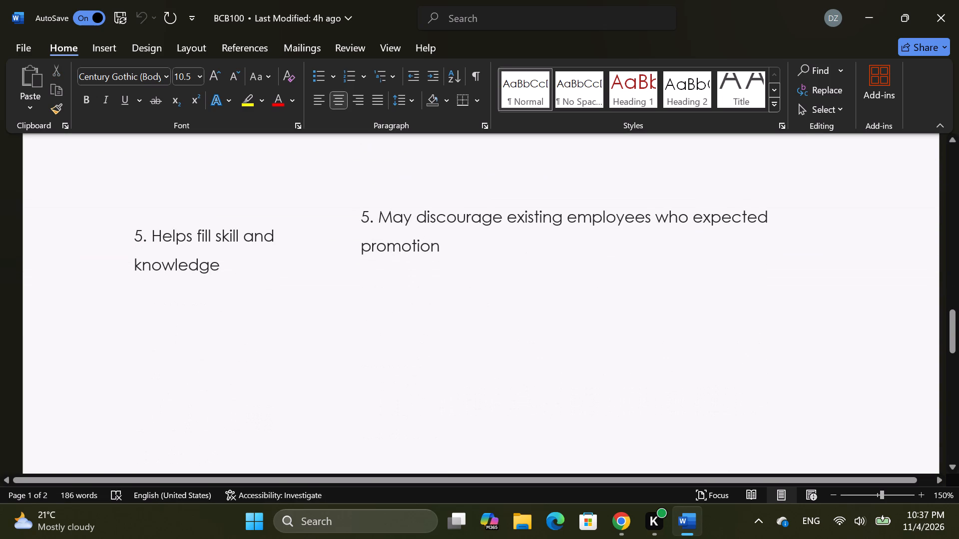
{"action": "scroll", "coordinate": [76, 260], "scroll_direction": "up", "scroll_amount": 5}
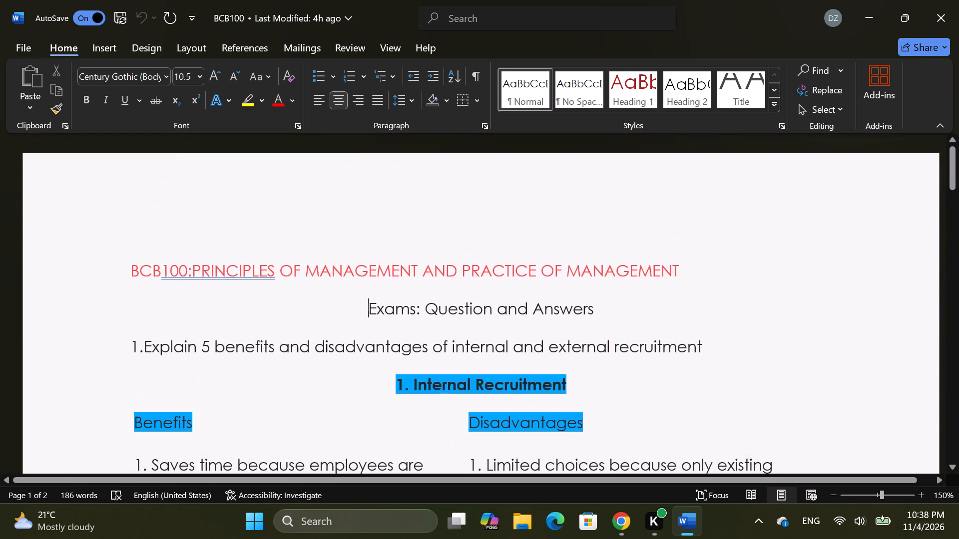
Select the title line "BCB100:PRINCIPLES OF MANAGEMENT AND PRACTICE OF MANAGEMENT".
{"action": "left_click", "coordinate": [132, 274]}
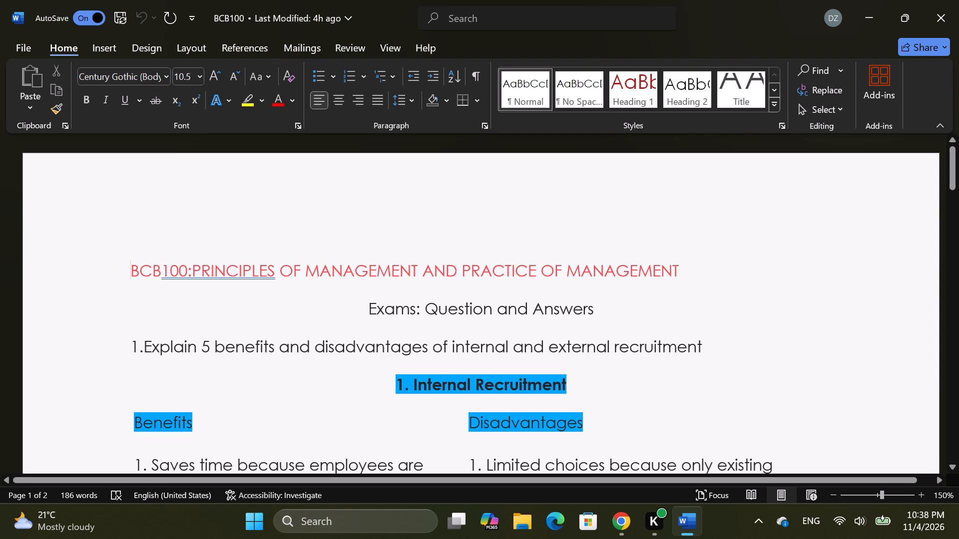
{"action": "double_click", "coordinate": [129, 274]}
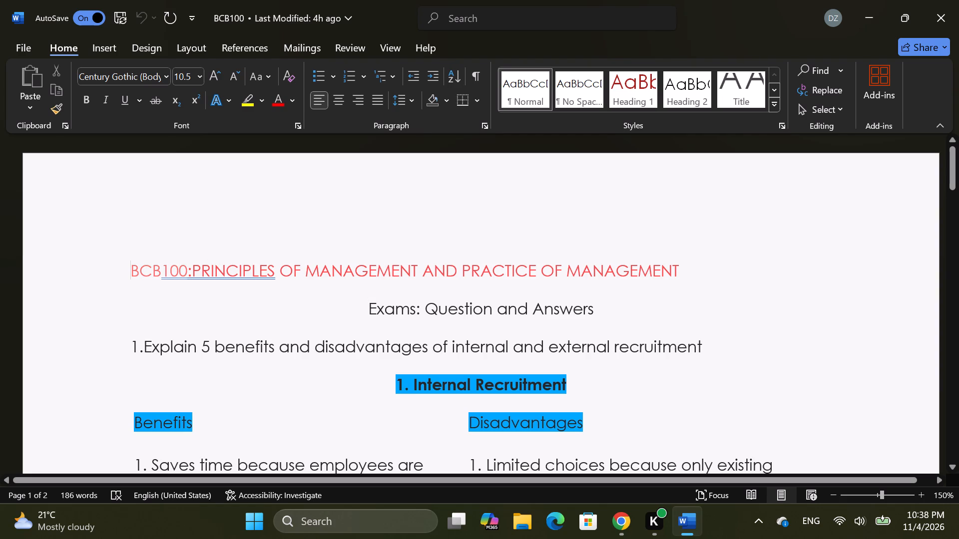
{"action": "left_click", "coordinate": [131, 271]}
{"action": "left_click_drag", "start_coordinate": [131, 271], "coordinate": [301, 316]}
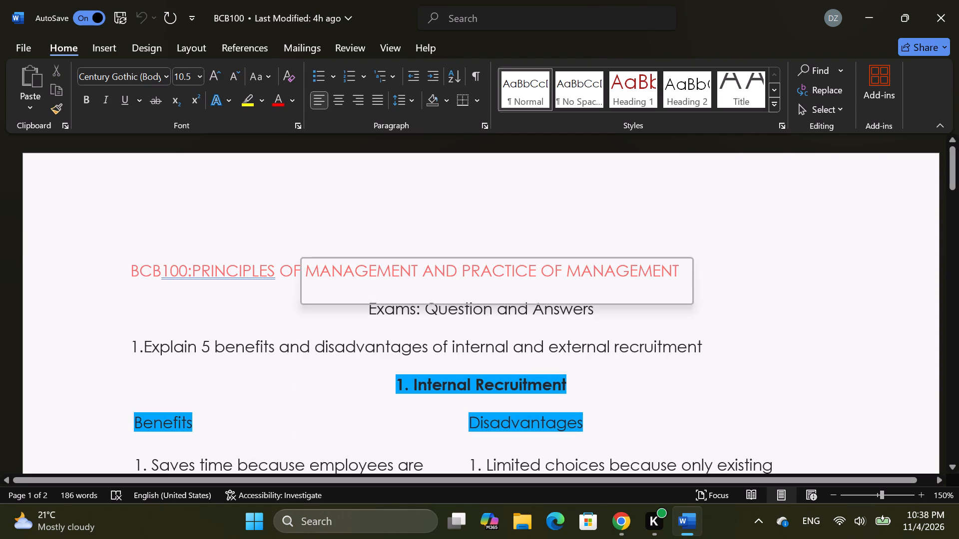
{"action": "scroll", "coordinate": [301, 316], "scroll_direction": "down", "scroll_amount": 6}
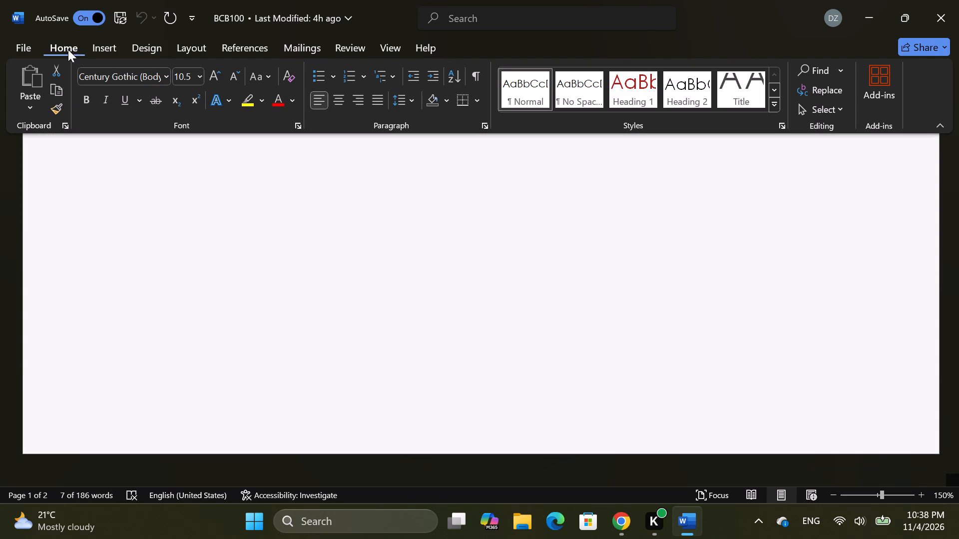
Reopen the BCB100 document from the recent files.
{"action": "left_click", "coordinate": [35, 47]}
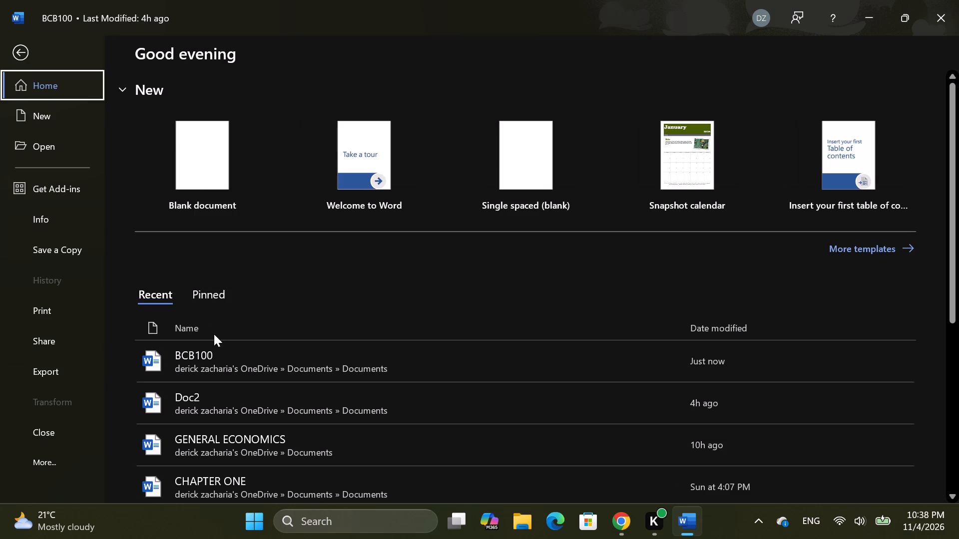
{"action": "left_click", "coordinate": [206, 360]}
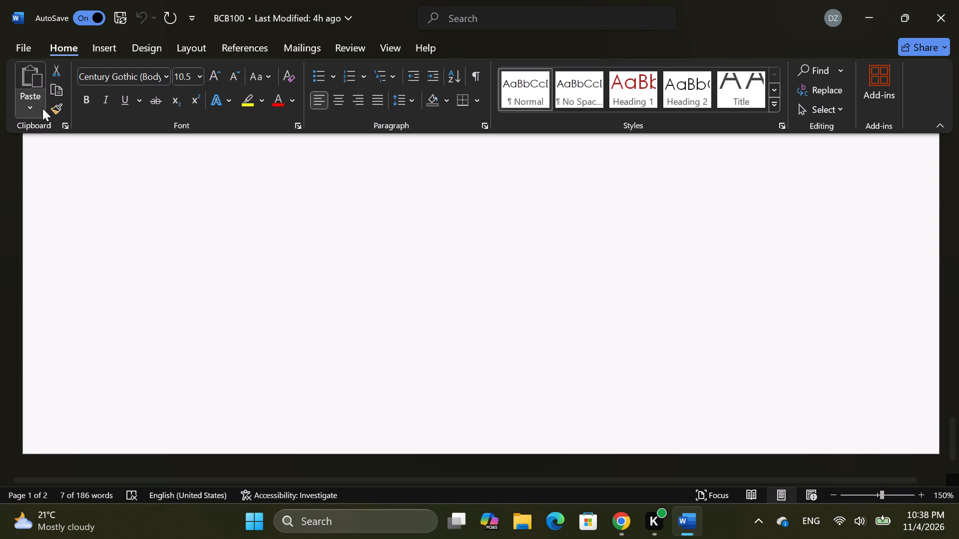
Create a new blank document alongside the BCB100 document.
{"action": "left_click", "coordinate": [20, 41]}
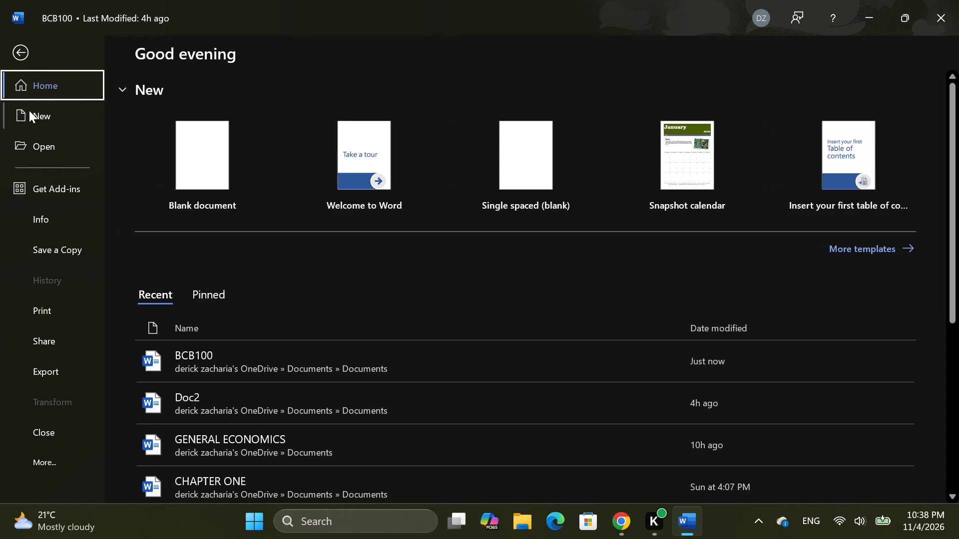
{"action": "left_click", "coordinate": [187, 176]}
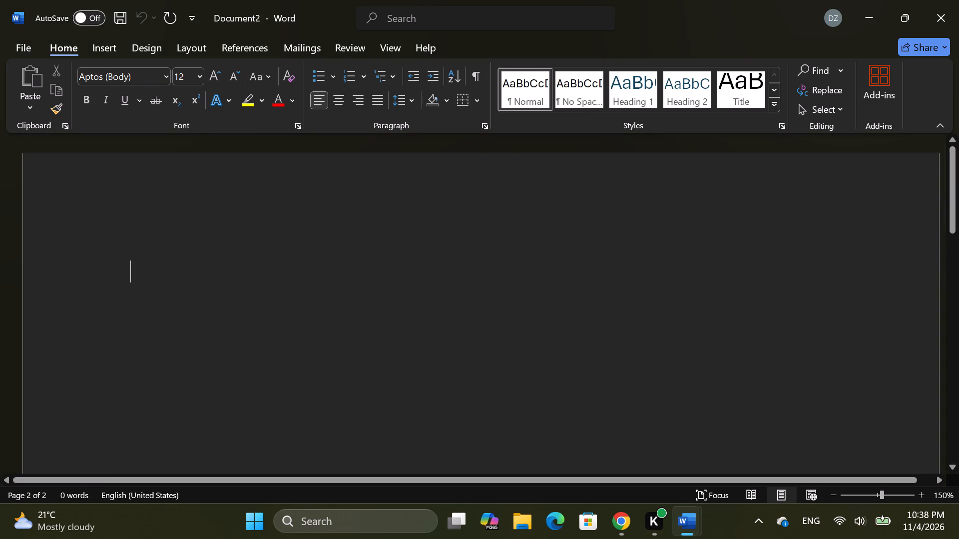
{"action": "left_click", "coordinate": [168, 222]}
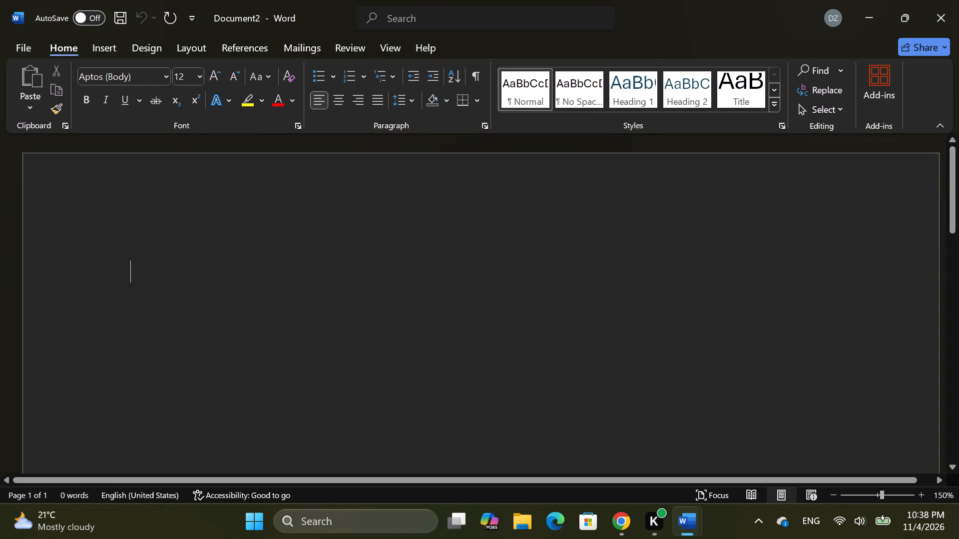
Enter the title line "BCB 100:GENERAL ECONOMICS" at the top of the blank document and start a new line.
{"action": "type", "text": "BCB"}
{"action": "key", "text": "space"}
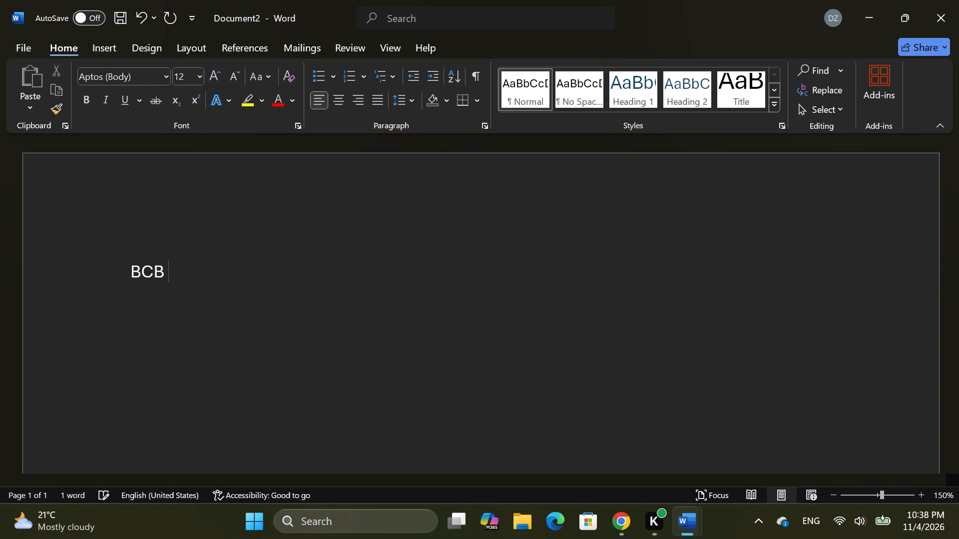
{"action": "type", "text": "100"}
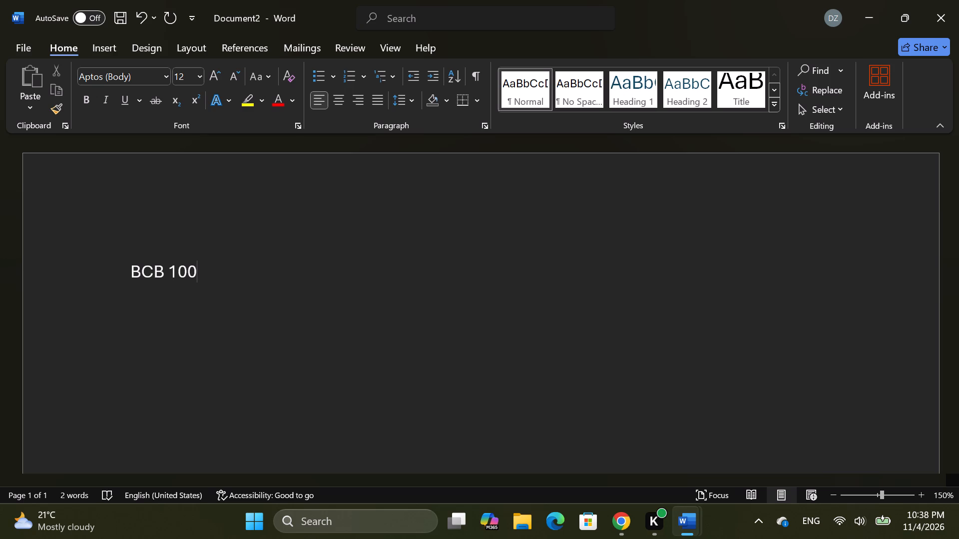
{"action": "key", "text": "space"}
{"action": "key", "text": "g"}
{"action": "key", "text": "BackSpace"}
{"action": "key", "text": "BackSpace"}
{"action": "key", "text": "shift+colon"}
{"action": "type", "text": "GENERAL"}
{"action": "key", "text": "space"}
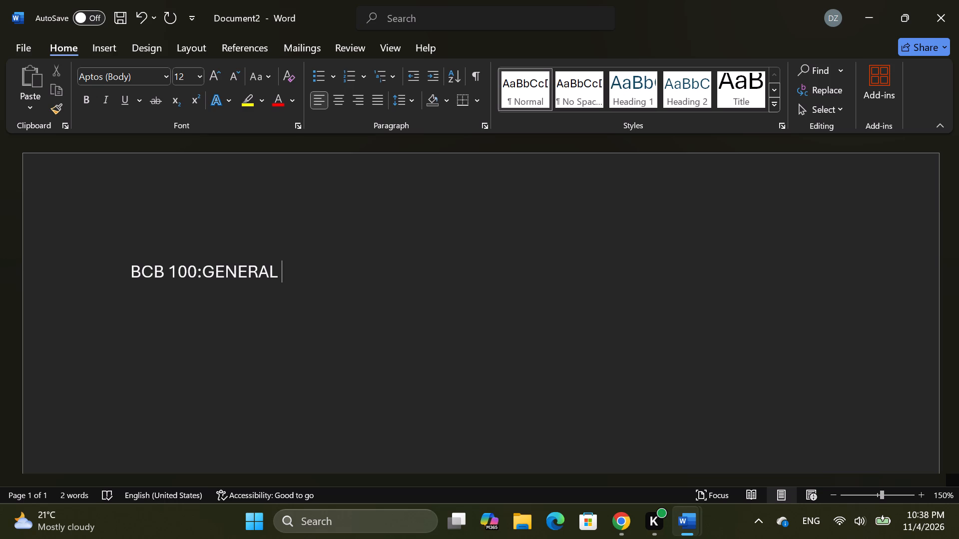
{"action": "type", "text": "ECONOMICS"}
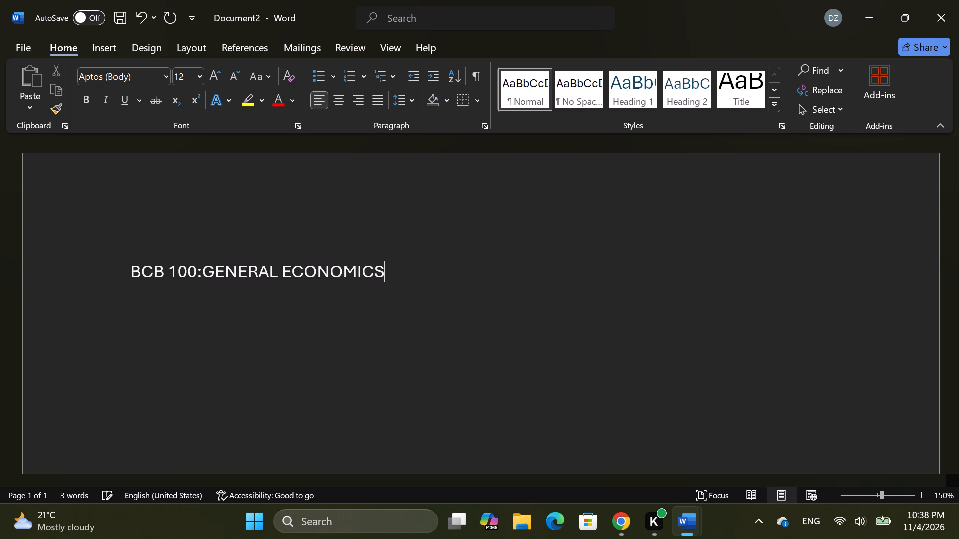
{"action": "key", "text": "space"}
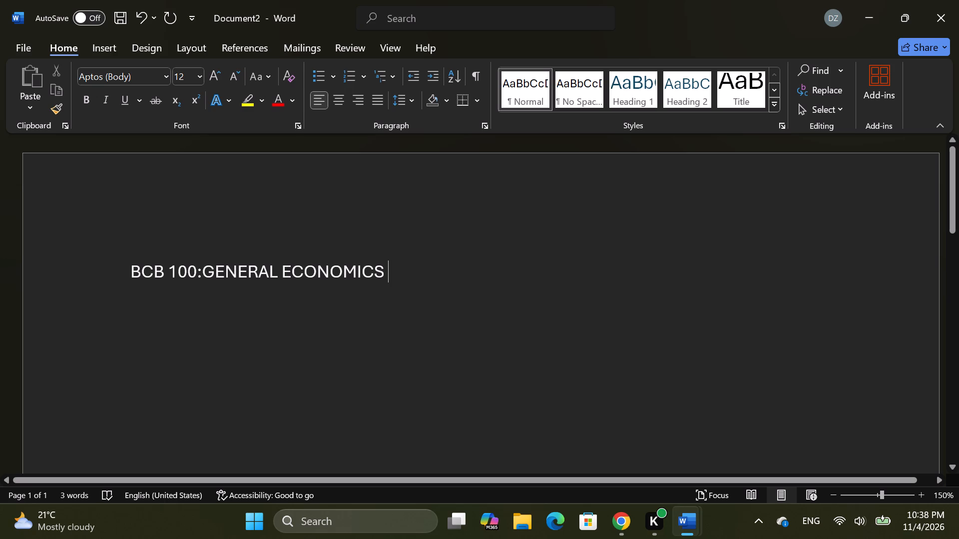
{"action": "left_click", "coordinate": [142, 297]}
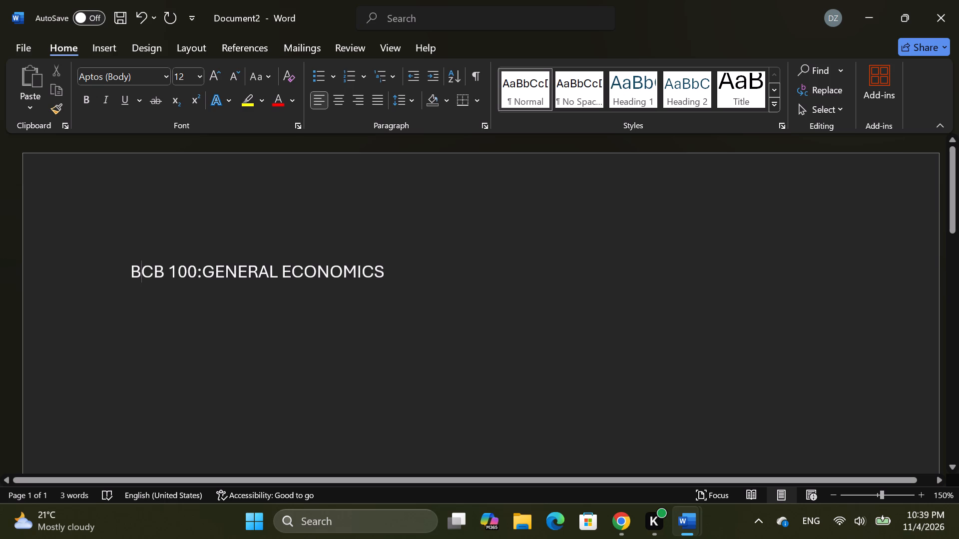
{"action": "left_click", "coordinate": [391, 275]}
{"action": "key", "text": "Return"}
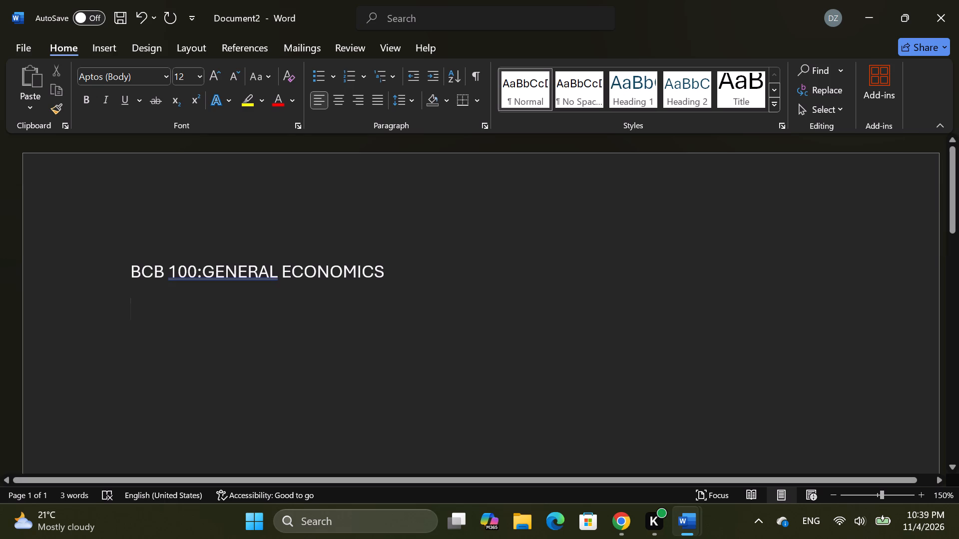
Insert a space after the colon in the title and add a line break at the title's end.
{"action": "left_click", "coordinate": [202, 268]}
{"action": "key", "text": "space"}
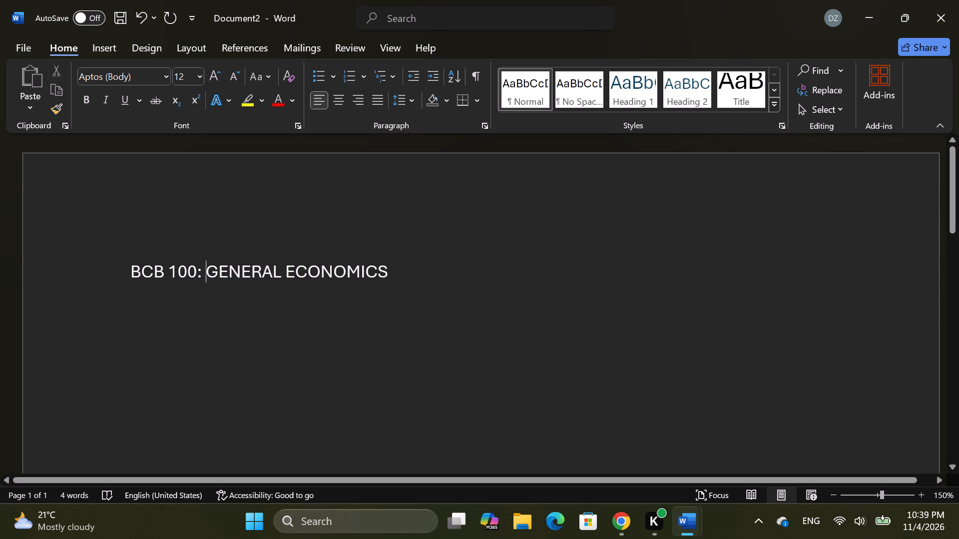
{"action": "left_click", "coordinate": [422, 269]}
{"action": "key", "text": "Return"}
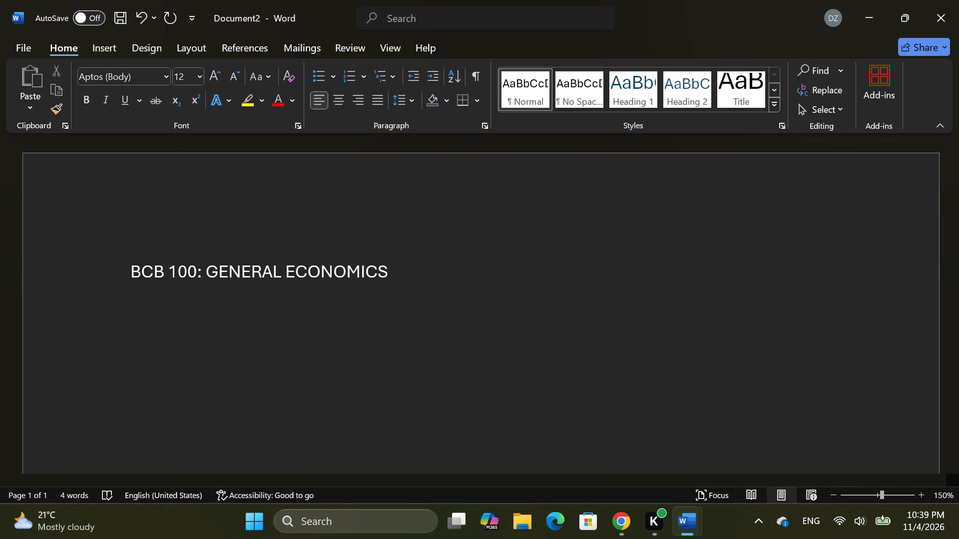
Enter the subheading "Question and Answers" below the title and start a new line.
{"action": "key", "text": "q"}
{"action": "type", "text": "uestion"}
{"action": "key", "text": "space"}
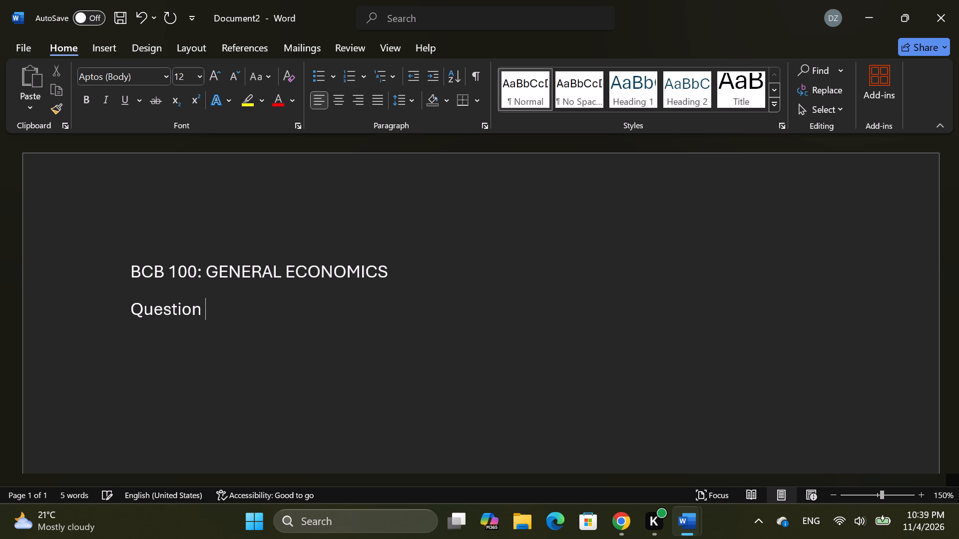
{"action": "type", "text": "and an"}
{"action": "key", "text": "BackSpace"}
{"action": "key", "text": "BackSpace"}
{"action": "key", "text": "a"}
{"action": "key", "text": "space"}
{"action": "type", "text": "nswers"}
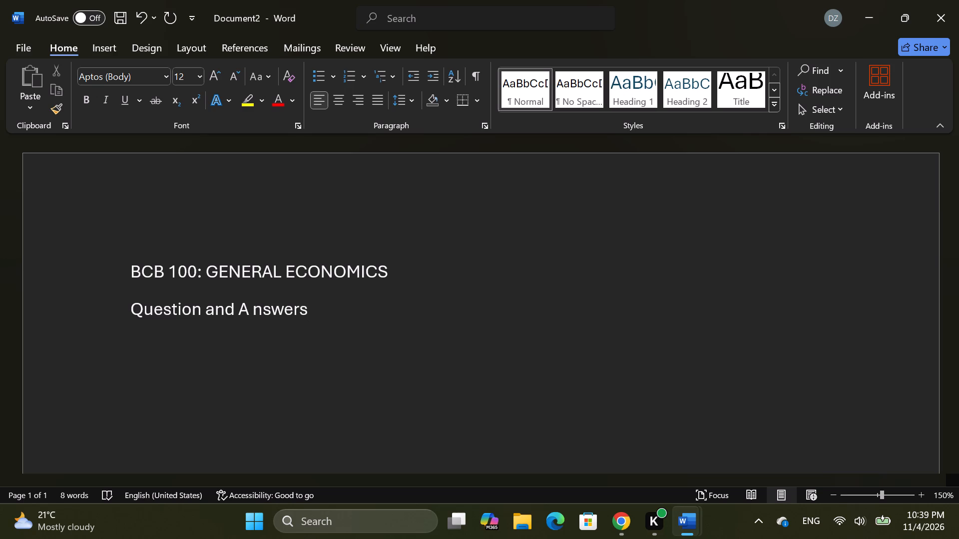
{"action": "left_click", "coordinate": [254, 311]}
{"action": "key", "text": "BackSpace"}
{"action": "left_click", "coordinate": [341, 309]}
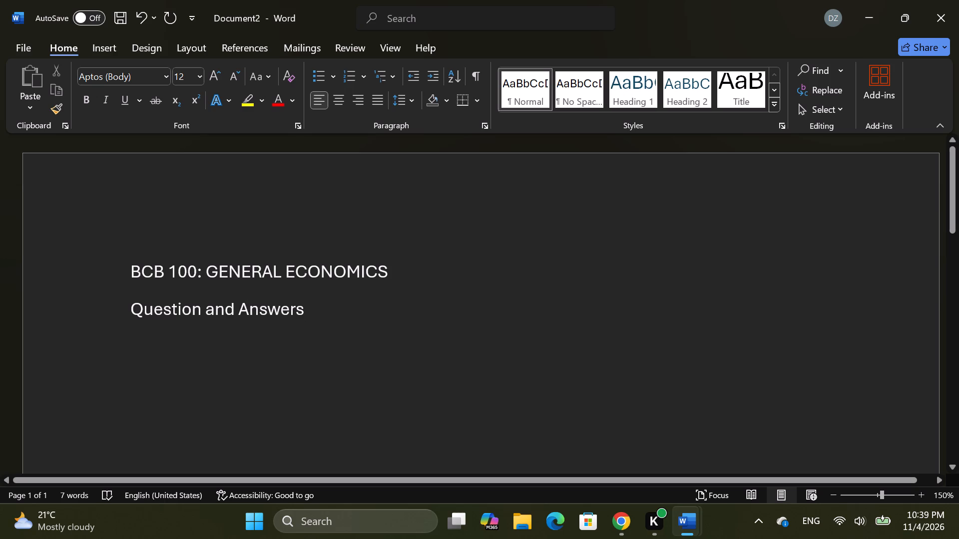
{"action": "key", "text": "Return"}
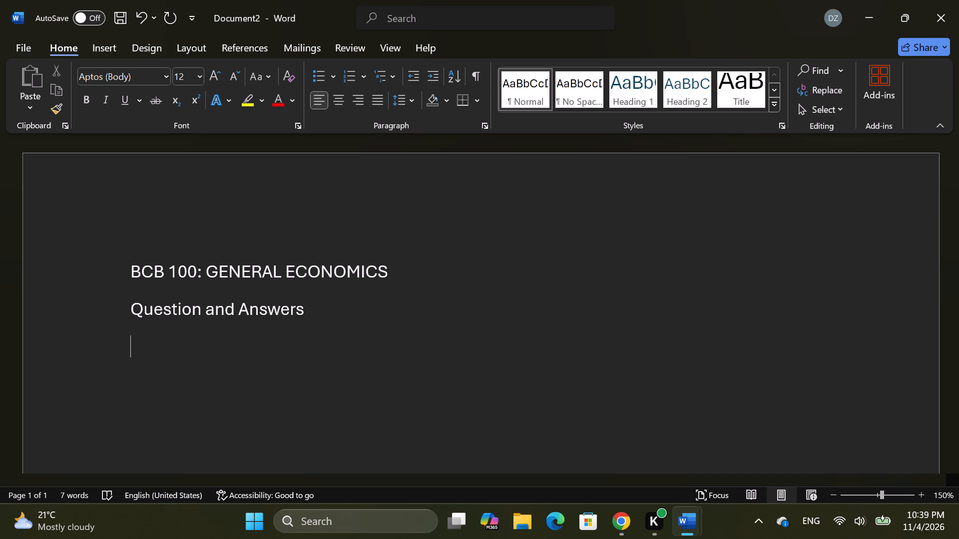
Write the first question's opening as "1.Explain the advantages and disadvantages of internal and external" under the subheading.
{"action": "key", "text": "1"}
{"action": "key", "text": "period"}
{"action": "key", "text": "e"}
{"action": "type", "text": "xplain"}
{"action": "key", "text": "space"}
{"action": "type", "text": "the advantages and disadvantages p"}
{"action": "key", "text": "BackSpace"}
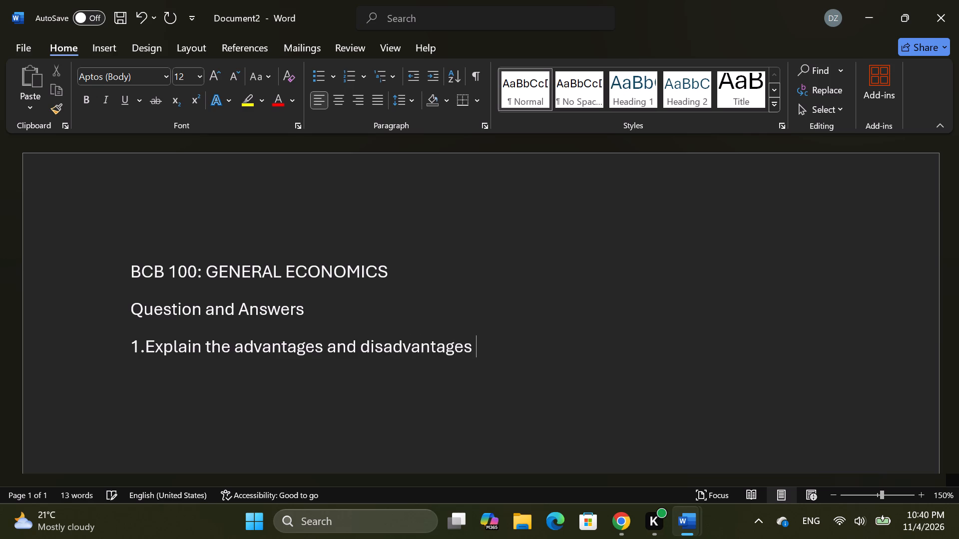
{"action": "key", "text": "o"}
{"action": "type", "text": "f internal and exter"}
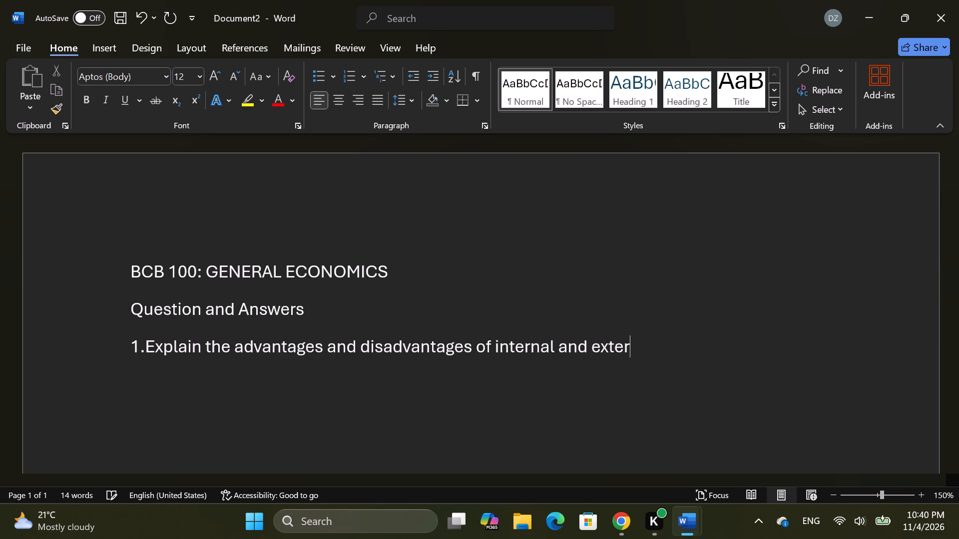
{"action": "type", "text": "nal"}
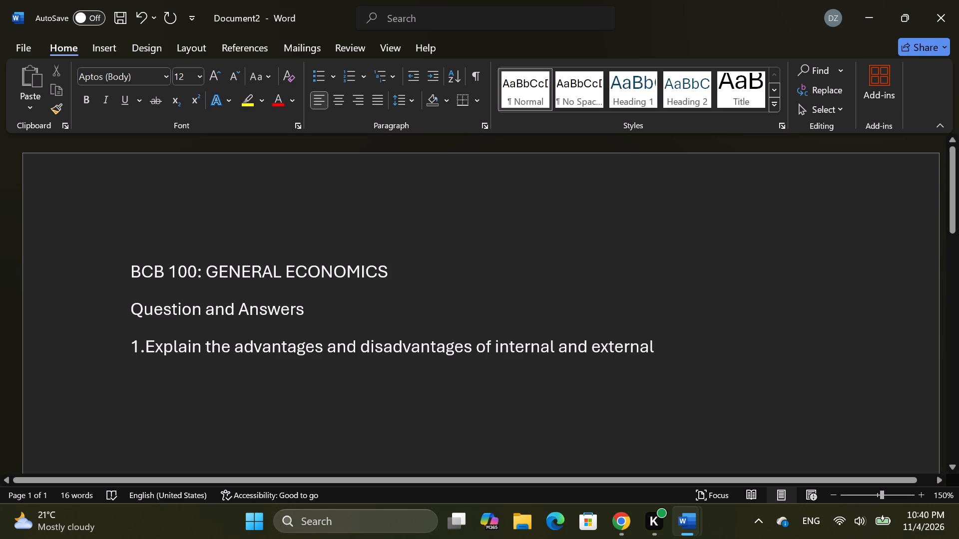
Return to the BCB100 document from the recent files and check the title and first question's wording on page 1.
{"action": "left_click", "coordinate": [18, 50]}
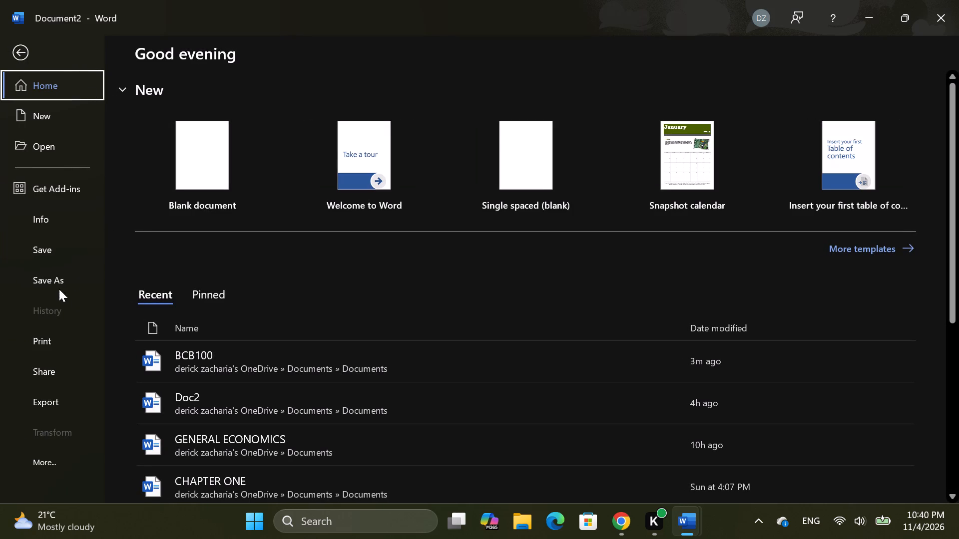
{"action": "left_click", "coordinate": [265, 354]}
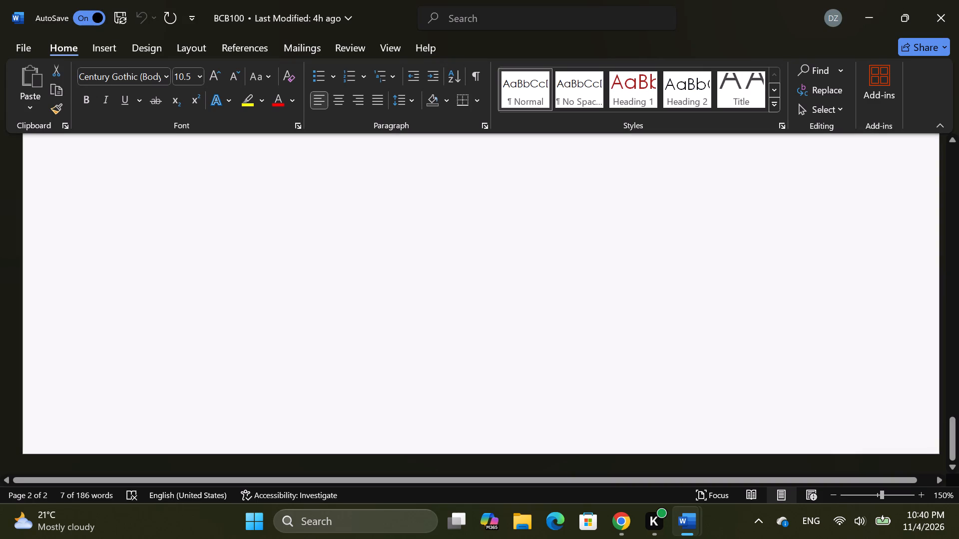
{"action": "scroll", "coordinate": [495, 269], "scroll_direction": "up", "scroll_amount": 7}
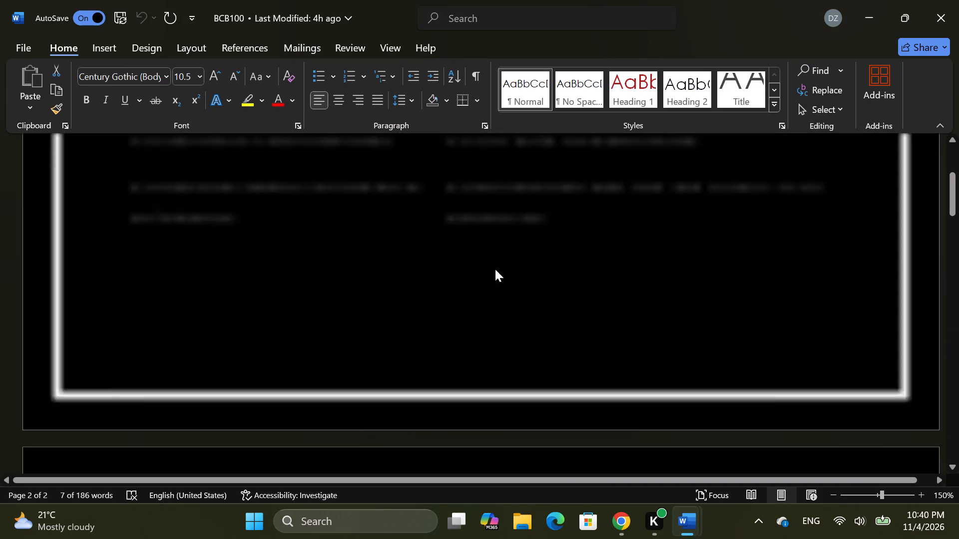
{"action": "scroll", "coordinate": [495, 269], "scroll_direction": "up", "scroll_amount": 8}
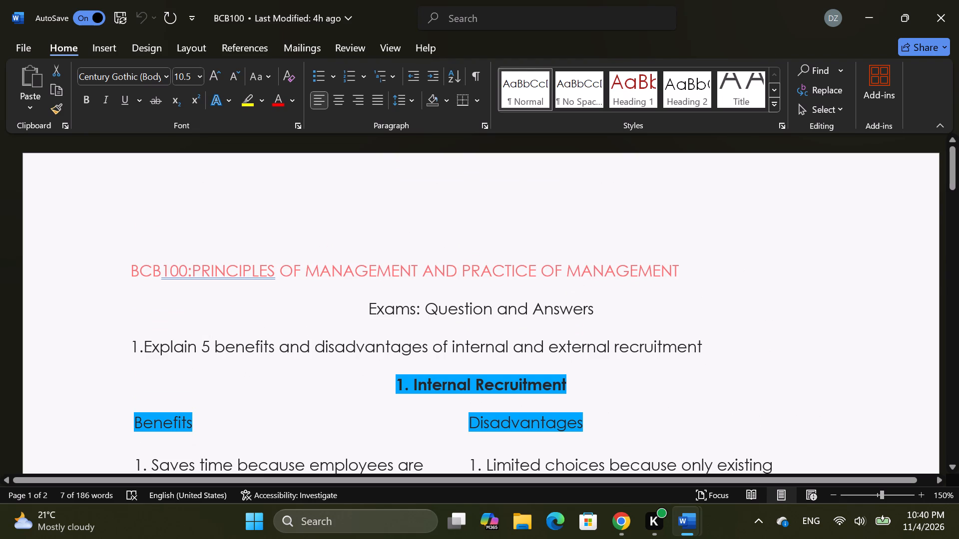
Create another new blank document.
{"action": "left_click", "coordinate": [27, 37]}
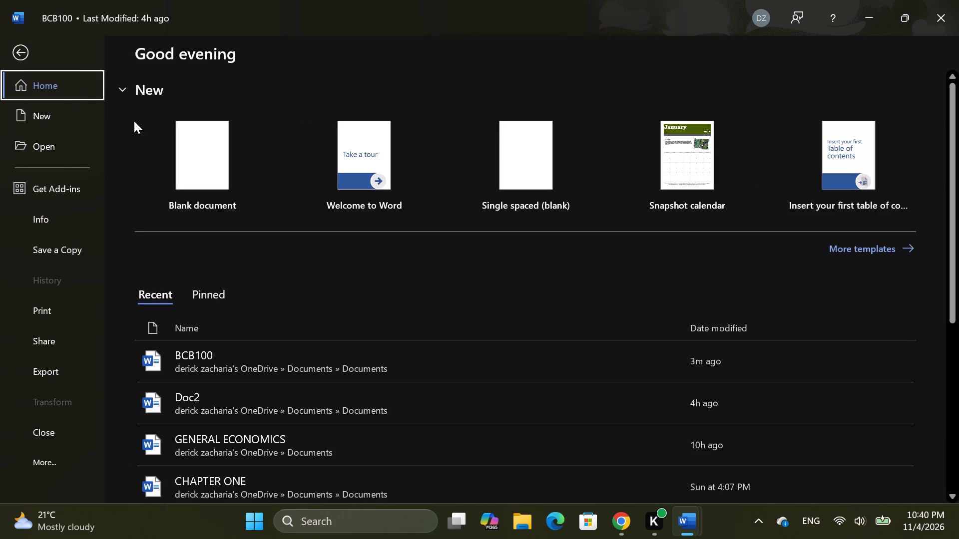
{"action": "left_click", "coordinate": [190, 159]}
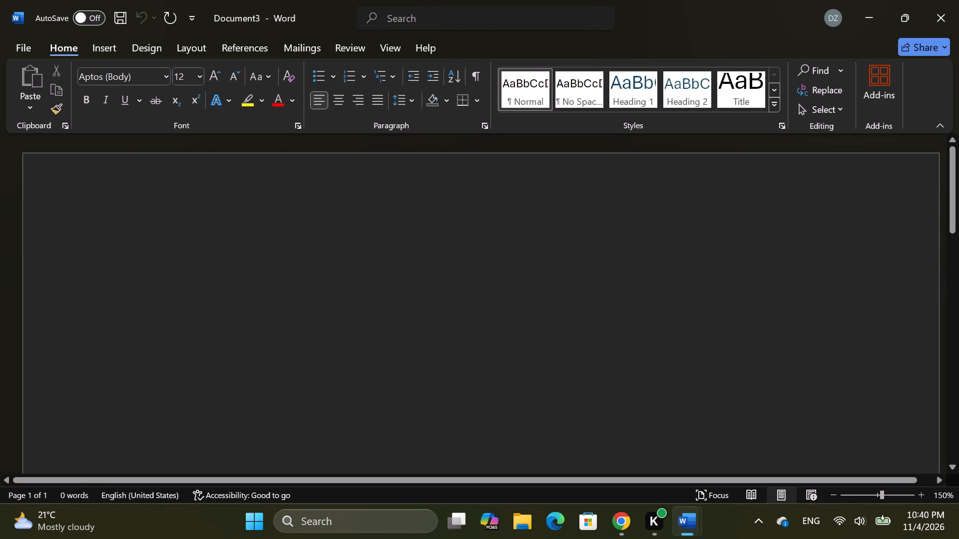
Enter the title "BCB 100: GENERAL ECONOMICS" at the top of the blank document and start a new line.
{"action": "scroll", "coordinate": [378, 274], "scroll_direction": "up", "scroll_amount": 1}
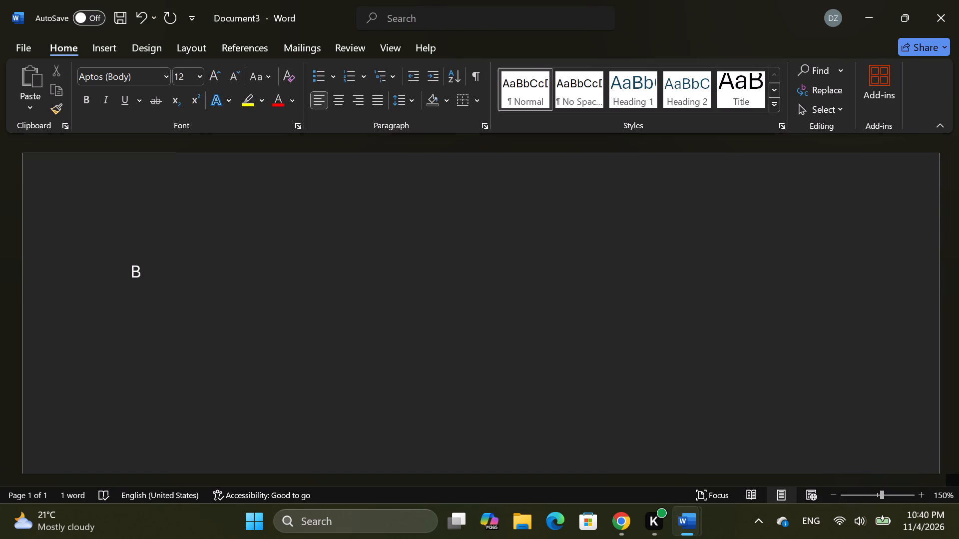
{"action": "type", "text": "CN"}
{"action": "key", "text": "space"}
{"action": "key", "text": "BackSpace"}
{"action": "key", "text": "BackSpace"}
{"action": "type", "text": "B"}
{"action": "key", "text": "space"}
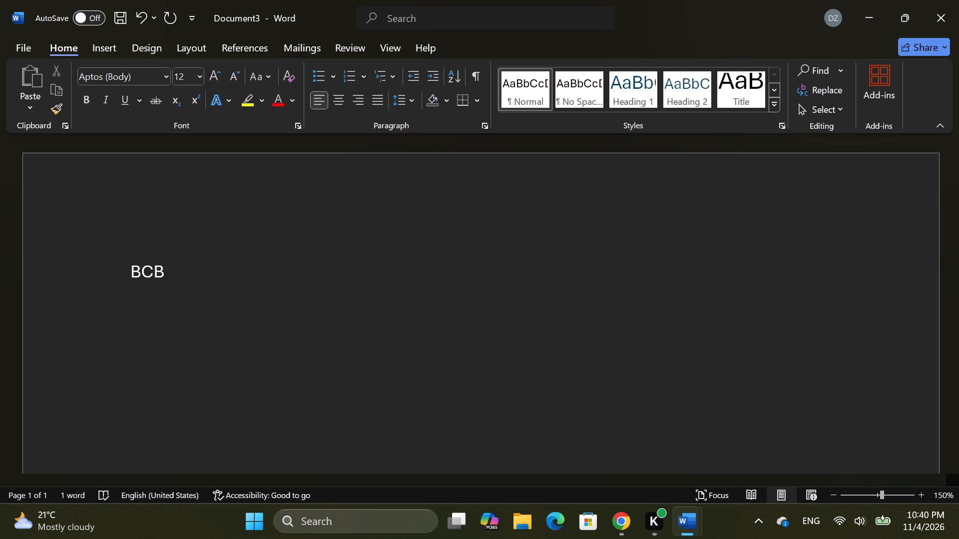
{"action": "type", "text": "100"}
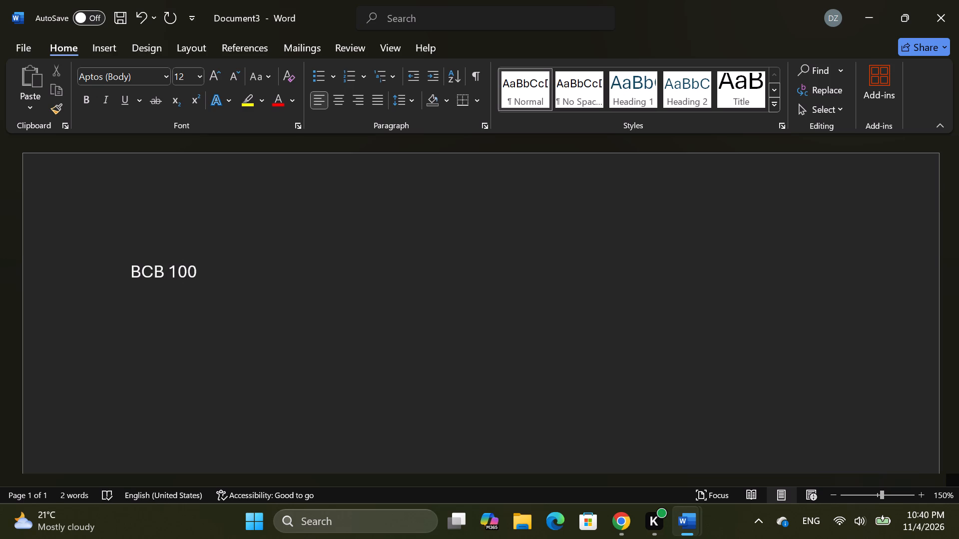
{"action": "type", "text": ":"}
{"action": "key", "text": "space"}
{"action": "type", "text": "GENERAL ECONOMICS"}
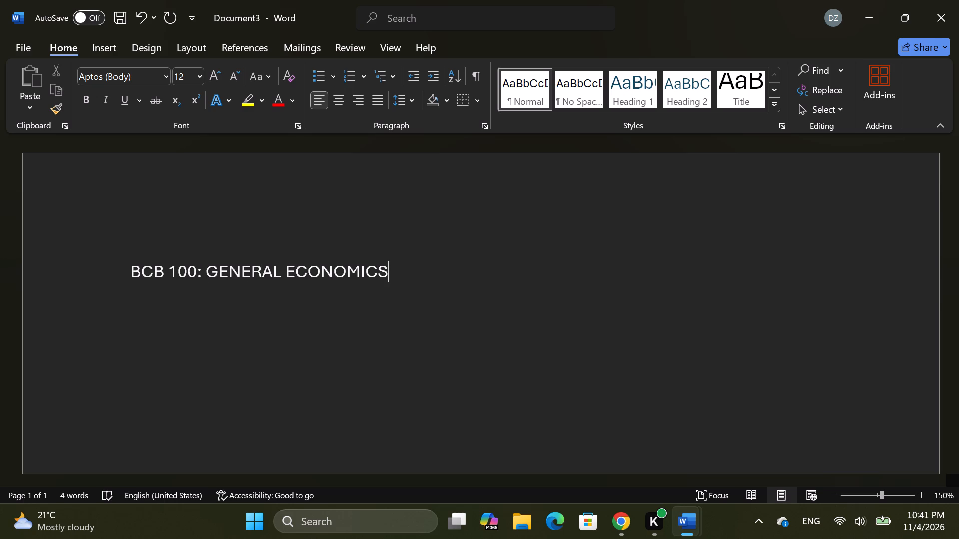
{"action": "key", "text": "Return"}
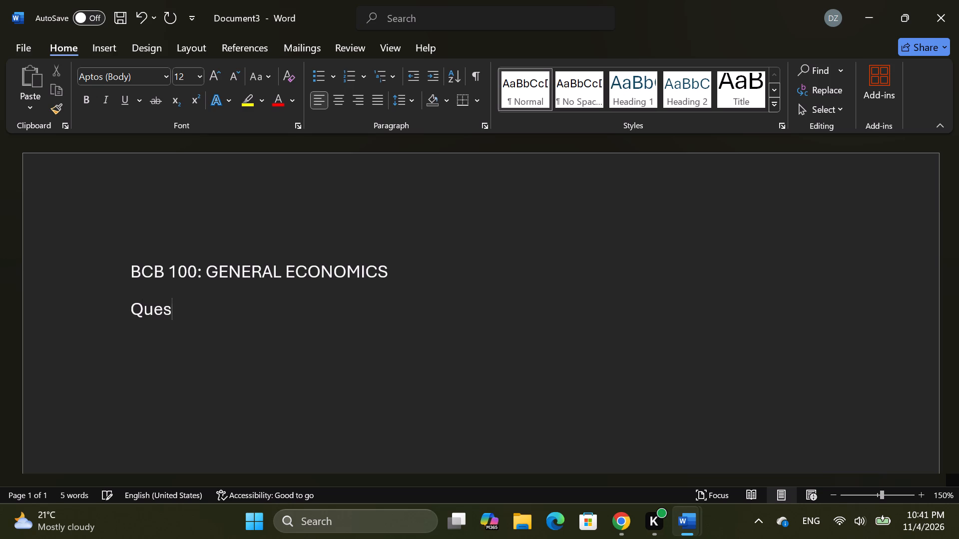
Enter the subheading "Question and Answers" below the title and start a new line.
{"action": "type", "text": "tu"}
{"action": "key", "text": "BackSpace"}
{"action": "type", "text": "ion"}
{"action": "key", "text": "space"}
{"action": "type", "text": "and"}
{"action": "key", "text": "space"}
{"action": "key", "text": "a"}
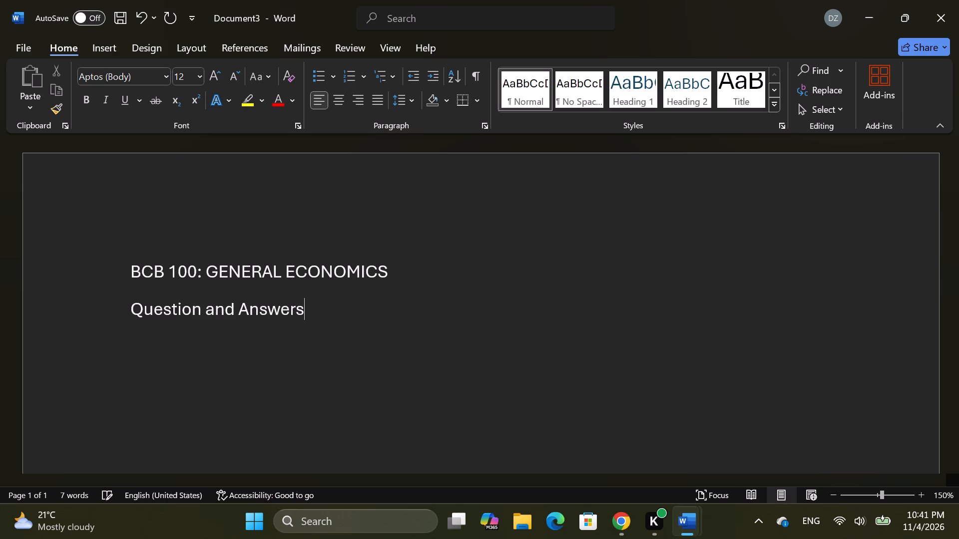
{"action": "key", "text": "Return"}
Write the first question as "1.Explain advantages and disadvantageof internal and external recruitment" under the subheading.
{"action": "type", "text": "1."}
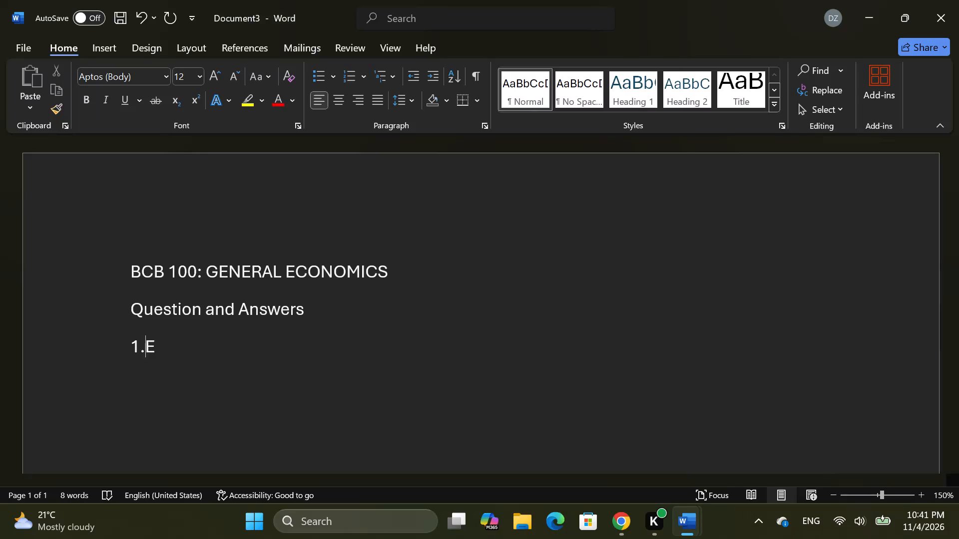
{"action": "key", "text": "e"}
{"action": "key", "text": "BackSpace"}
{"action": "type", "text": "xpla"}
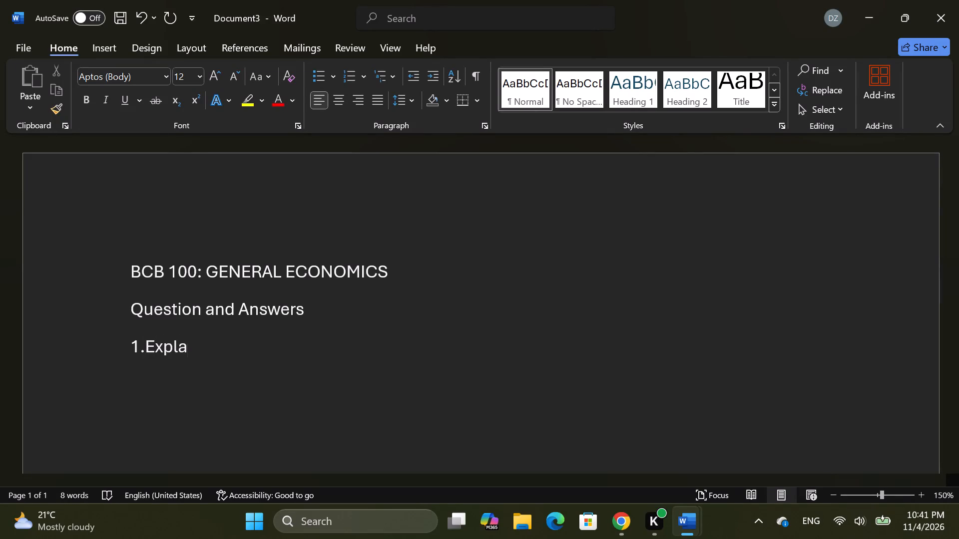
{"action": "type", "text": "in"}
{"action": "key", "text": "space"}
{"action": "type", "text": "adve"}
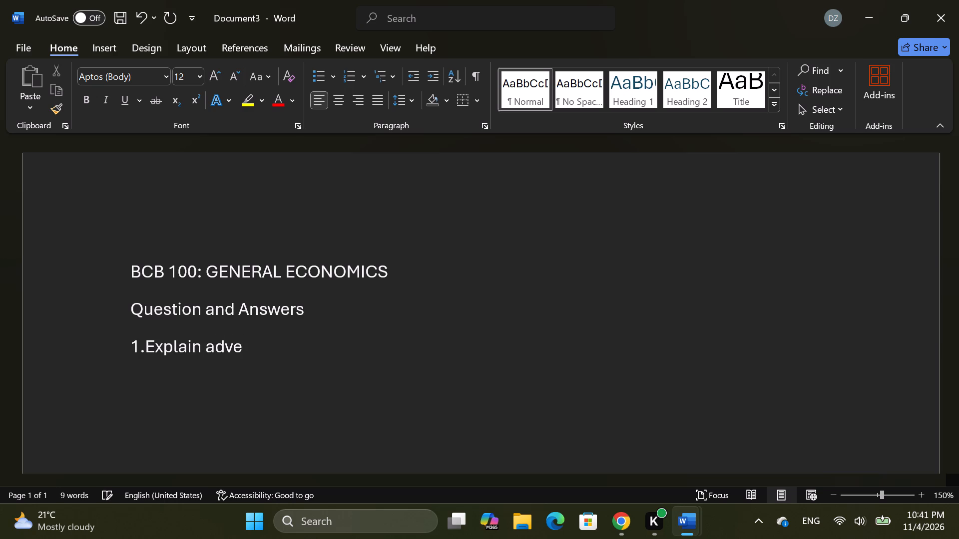
{"action": "key", "text": "BackSpace"}
{"action": "type", "text": "antages and disadvantage"}
{"action": "key", "text": "space"}
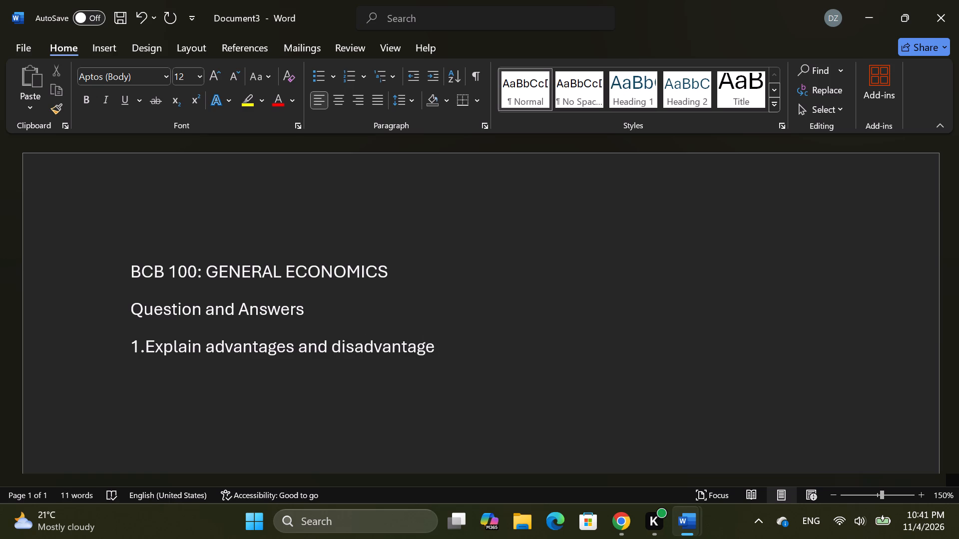
{"action": "key", "text": "BackSpace"}
{"action": "type", "text": "of internal and external"}
{"action": "key", "text": "space"}
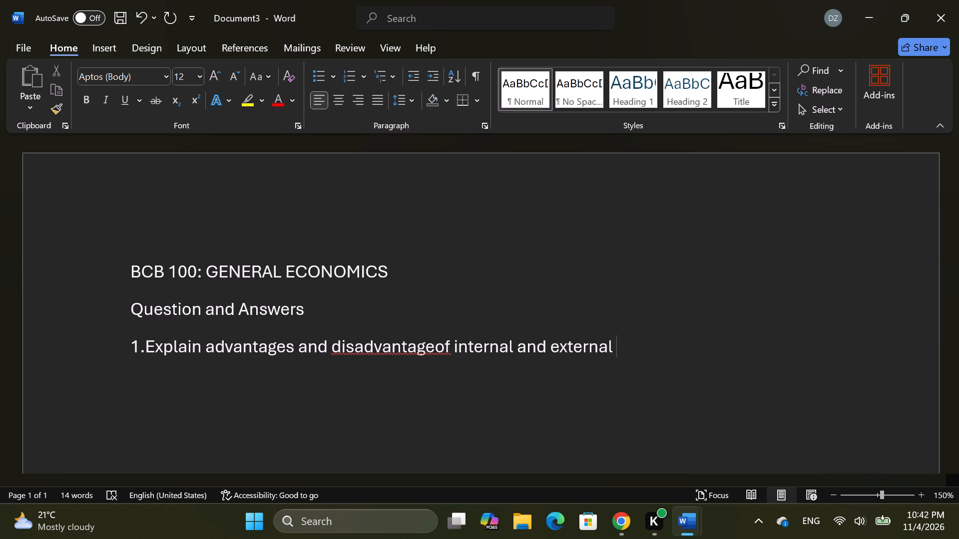
{"action": "type", "text": "recruitment"}
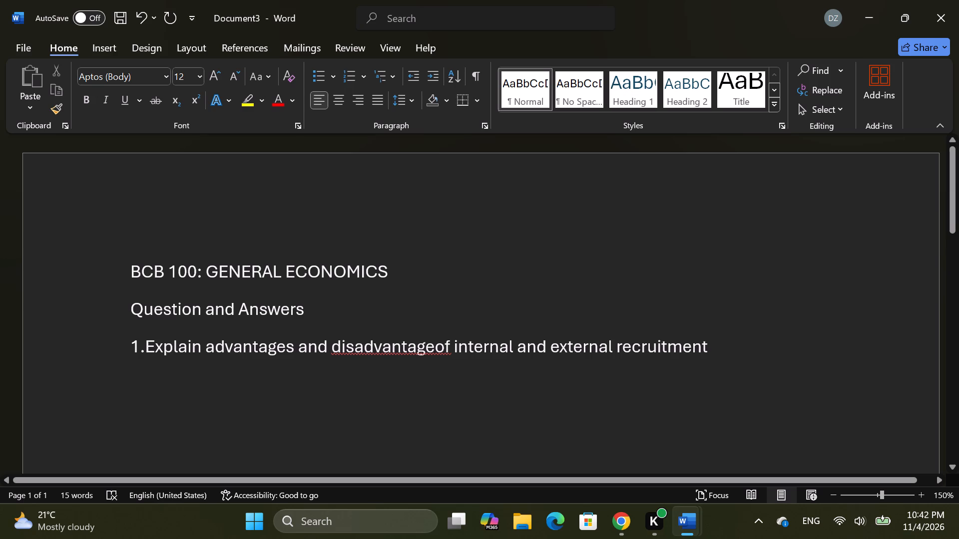
Copy the whole first question line.
{"action": "left_click_drag", "start_coordinate": [132, 344], "coordinate": [217, 347]}
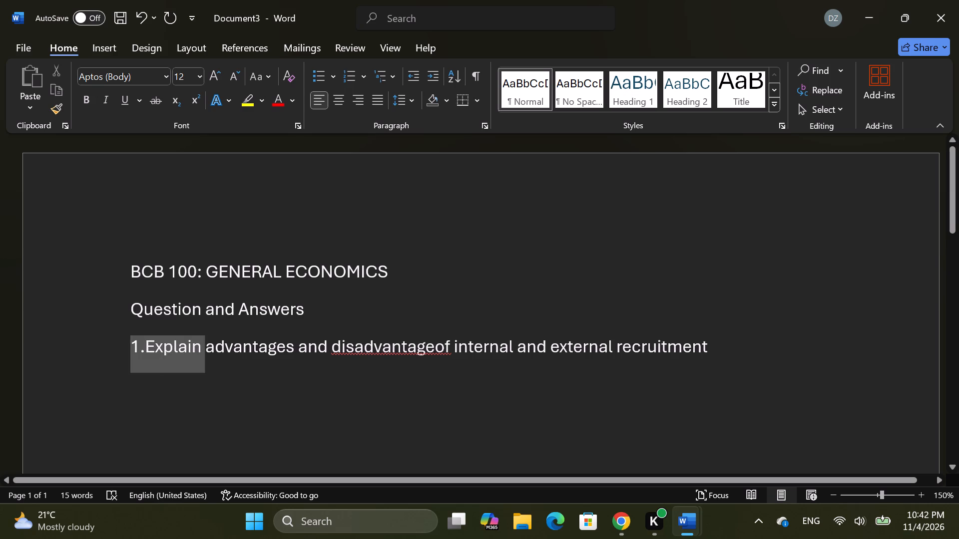
{"action": "left_click_drag", "start_coordinate": [217, 347], "coordinate": [660, 373]}
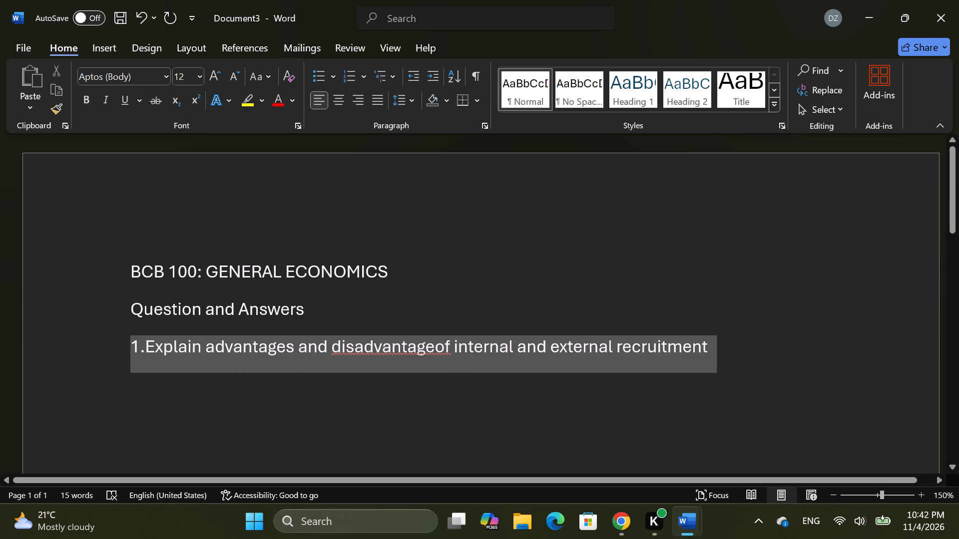
{"action": "left_click_drag", "start_coordinate": [660, 373], "coordinate": [706, 367]}
{"action": "left_click_drag", "start_coordinate": [706, 367], "coordinate": [710, 363]}
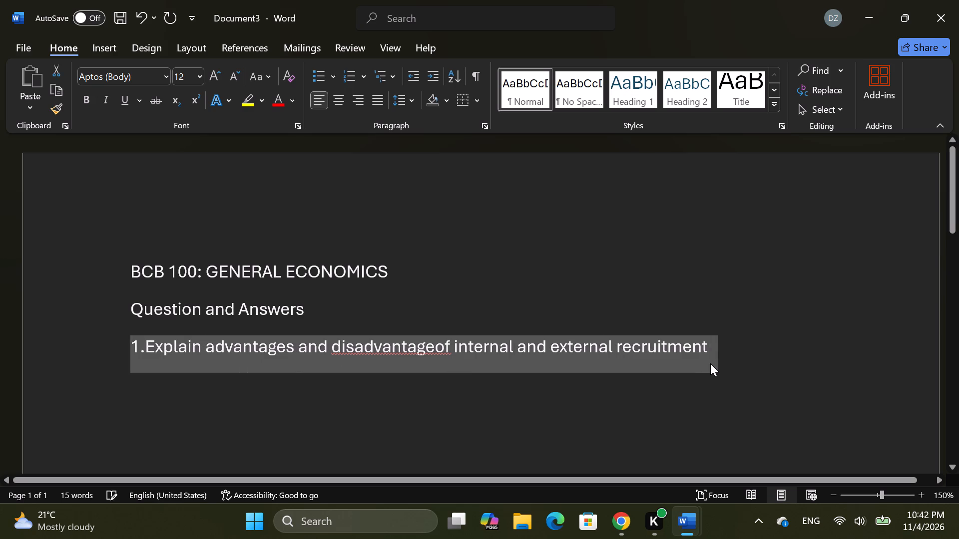
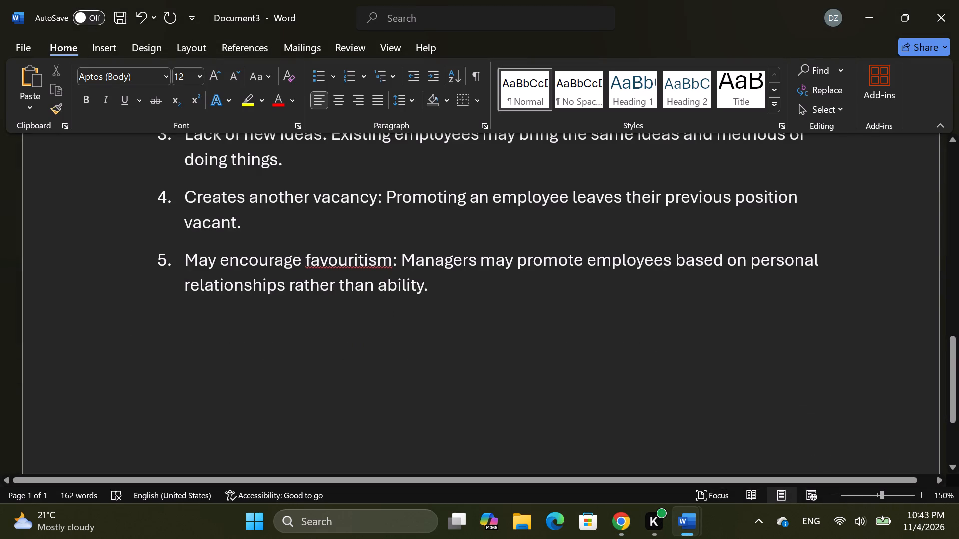
{"action": "key", "text": "ctrl+v"}
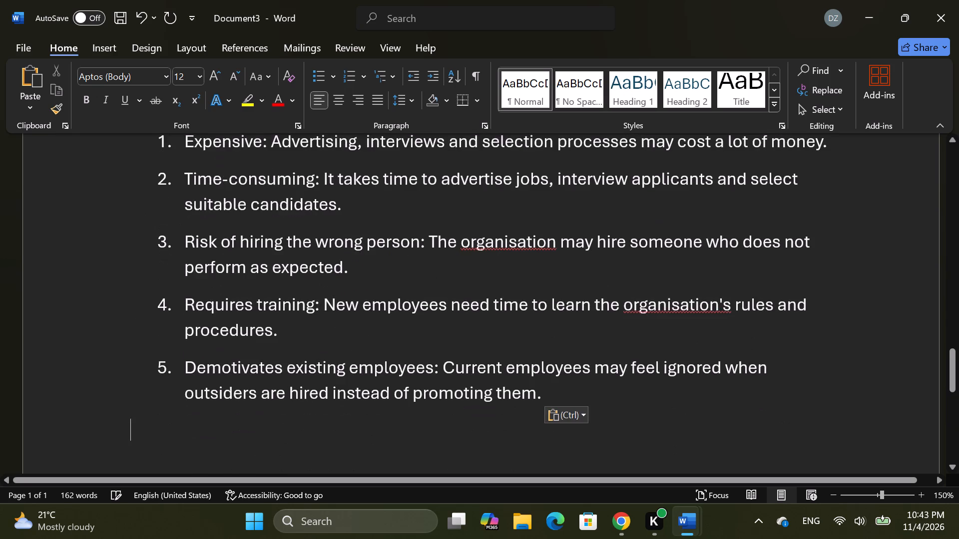
Look over the pasted recruitment answers and the title lines at the start of the document.
{"action": "scroll", "coordinate": [307, 315], "scroll_direction": "up", "scroll_amount": 3}
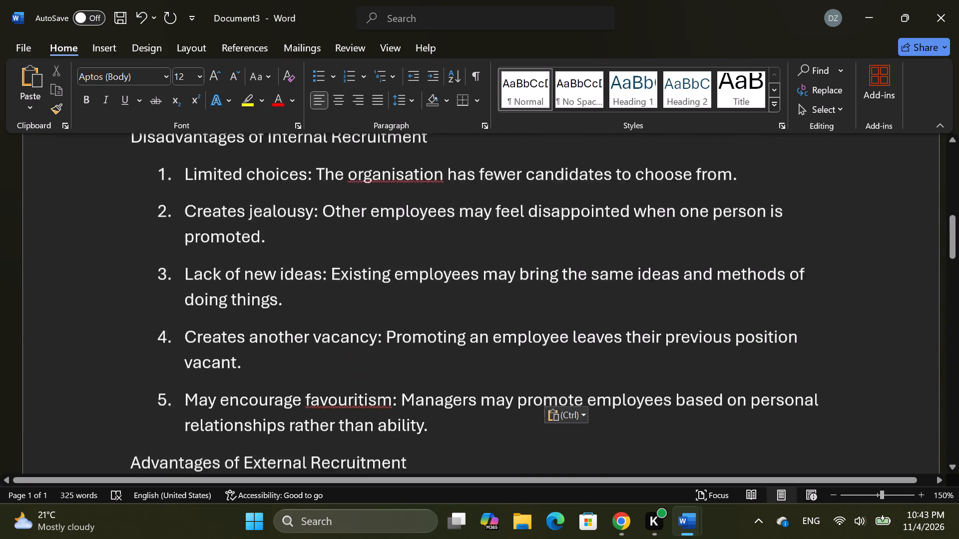
{"action": "scroll", "coordinate": [307, 315], "scroll_direction": "up", "scroll_amount": 3}
{"action": "scroll", "coordinate": [307, 315], "scroll_direction": "down", "scroll_amount": 1}
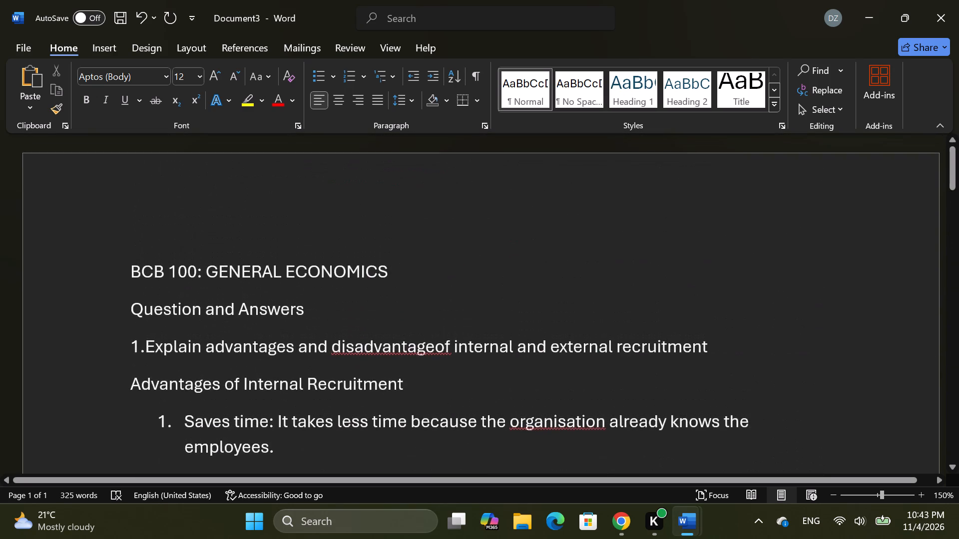
{"action": "scroll", "coordinate": [307, 315], "scroll_direction": "down", "scroll_amount": 1}
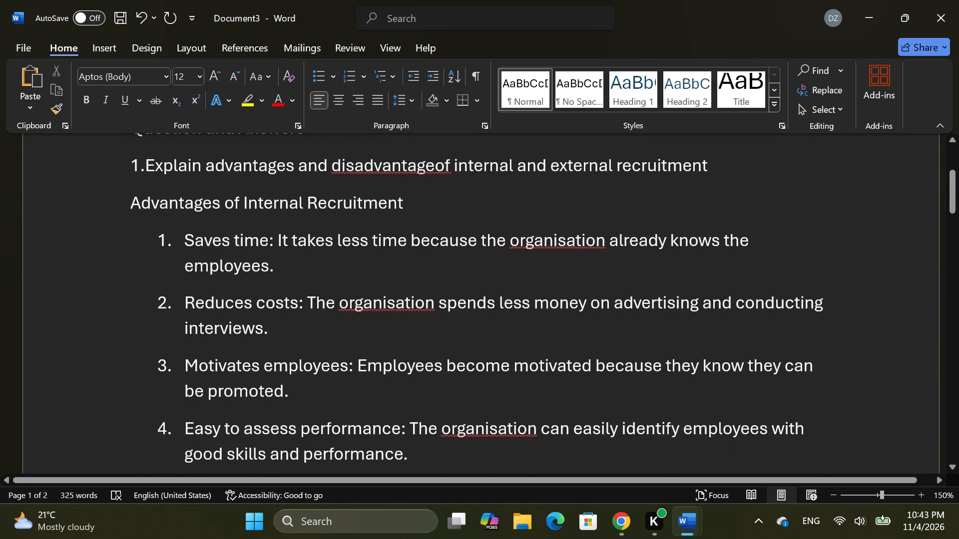
{"action": "scroll", "coordinate": [307, 315], "scroll_direction": "down", "scroll_amount": 1}
{"action": "scroll", "coordinate": [307, 315], "scroll_direction": "up", "scroll_amount": 2}
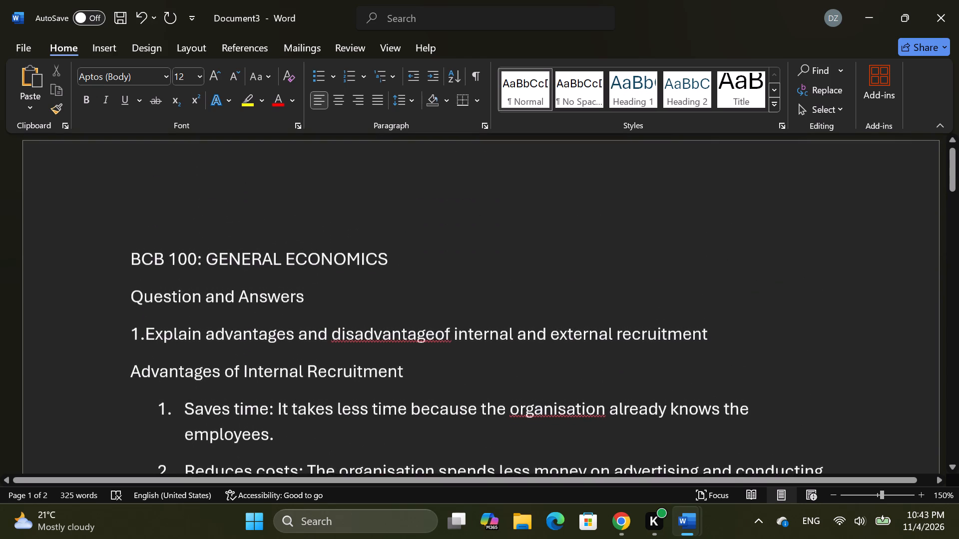
{"action": "scroll", "coordinate": [307, 315], "scroll_direction": "down", "scroll_amount": 1}
{"action": "scroll", "coordinate": [307, 315], "scroll_direction": "up", "scroll_amount": 1}
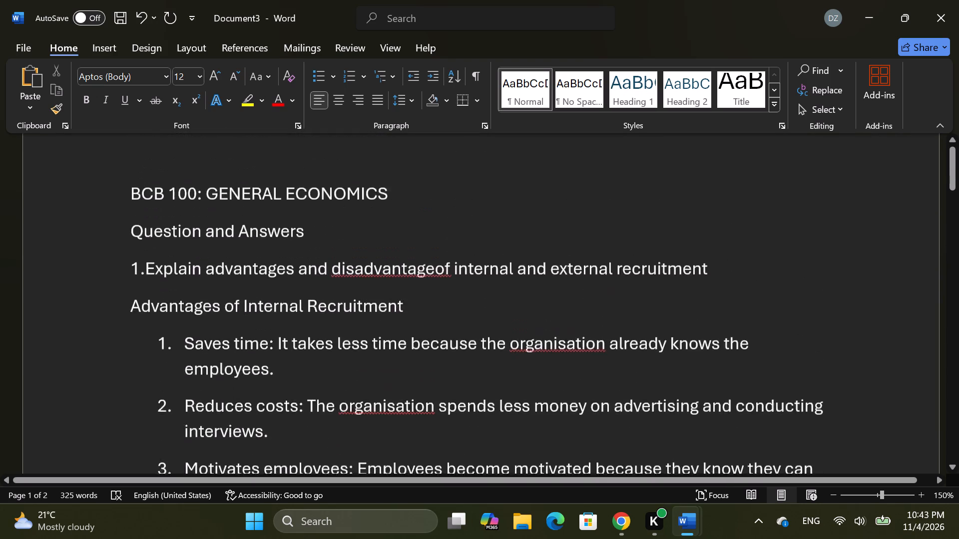
{"action": "scroll", "coordinate": [307, 315], "scroll_direction": "up", "scroll_amount": 1}
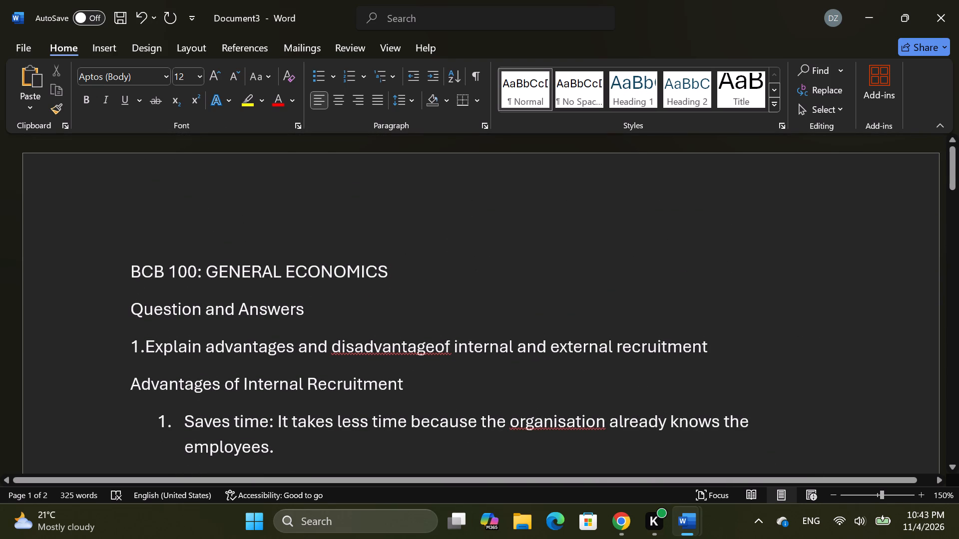
Center the "BCB 100: GENERAL ECONOMICS" title and the "Question and Answers" subheading.
{"action": "left_click_drag", "start_coordinate": [134, 266], "coordinate": [209, 287]}
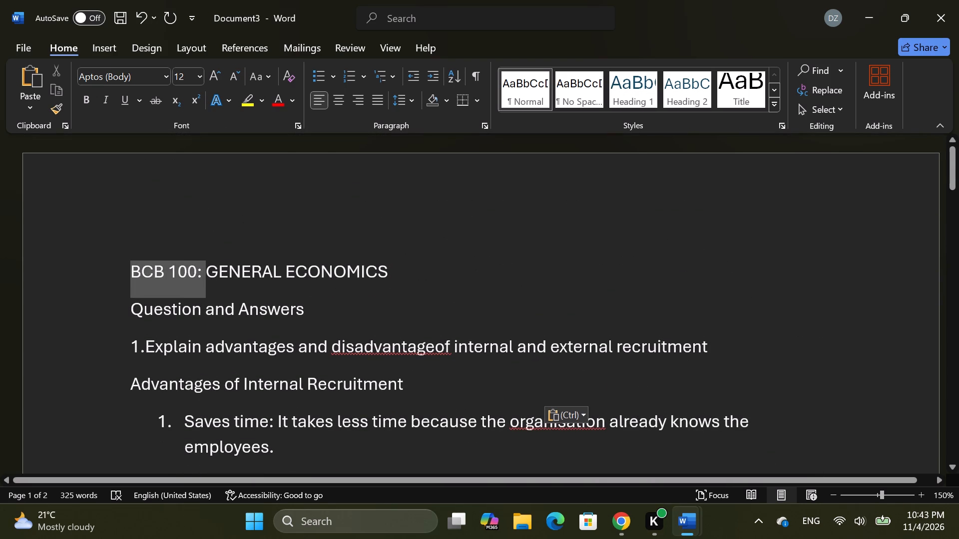
{"action": "left_click_drag", "start_coordinate": [209, 287], "coordinate": [284, 304]}
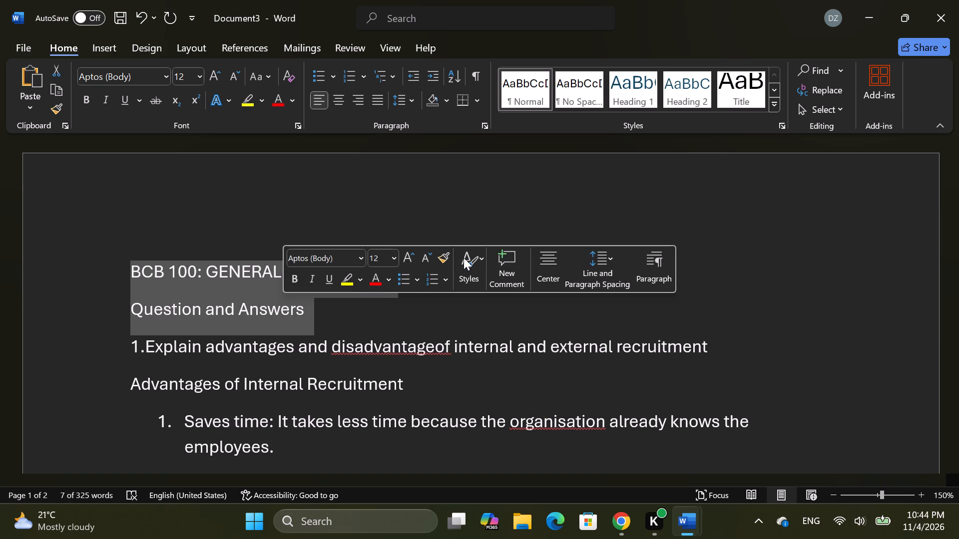
{"action": "left_click", "coordinate": [537, 263]}
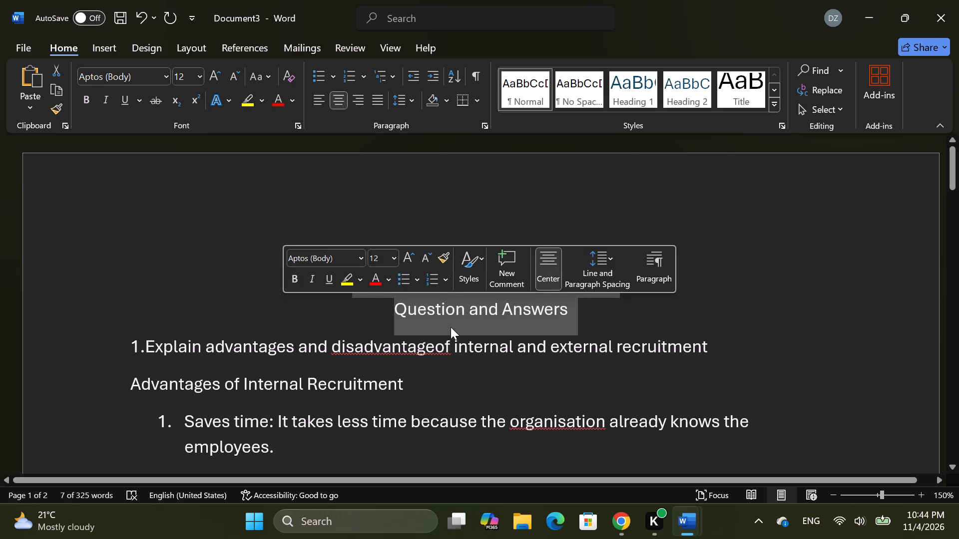
{"action": "left_click", "coordinate": [651, 323]}
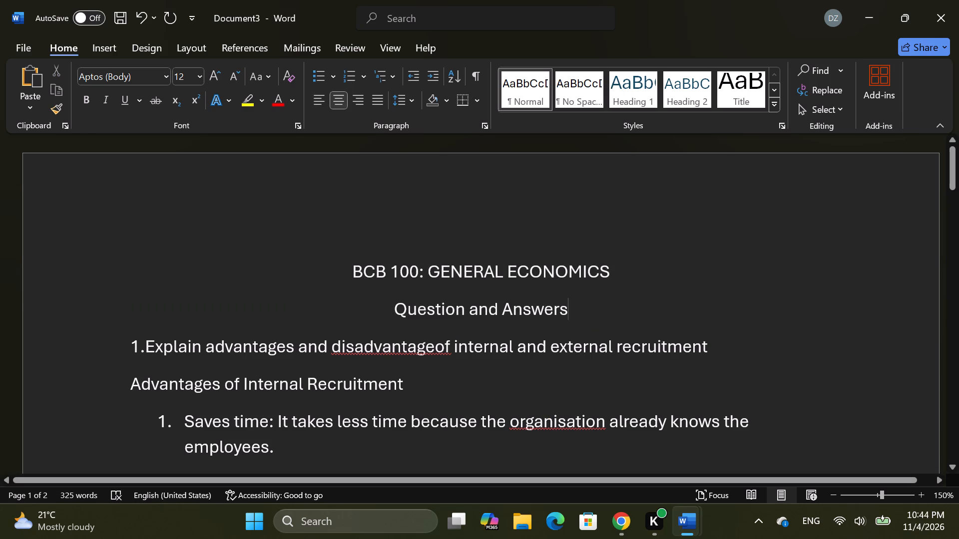
Highlight the "BCB 100: GENERAL ECONOMICS" title and the "Question and Answers" subheading in yellow.
{"action": "left_click_drag", "start_coordinate": [353, 272], "coordinate": [547, 310]}
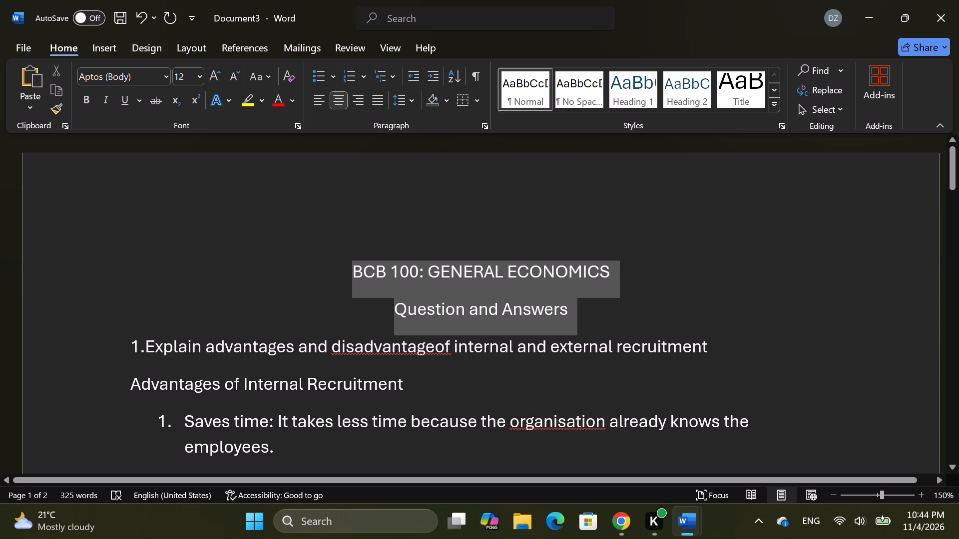
{"action": "left_click_drag", "start_coordinate": [547, 310], "coordinate": [548, 310]}
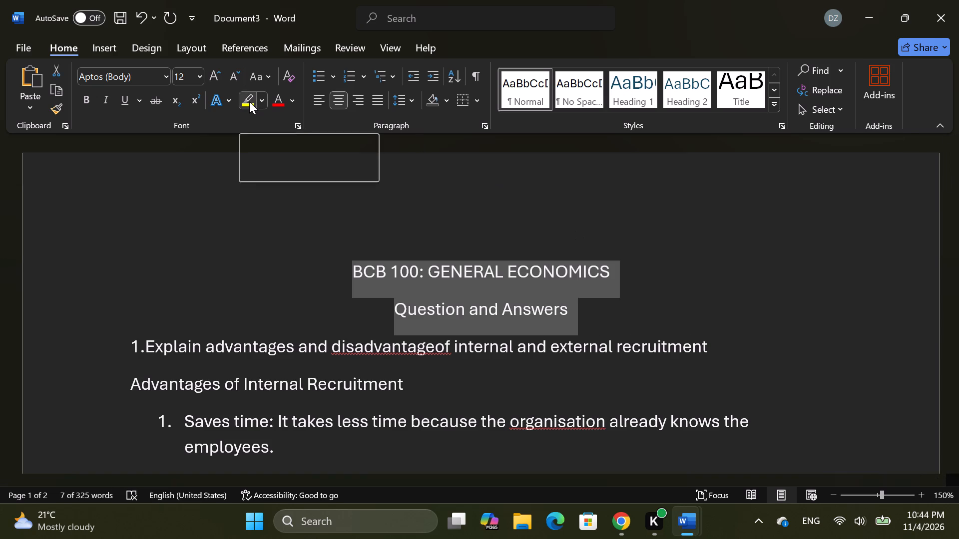
{"action": "left_click", "coordinate": [249, 101]}
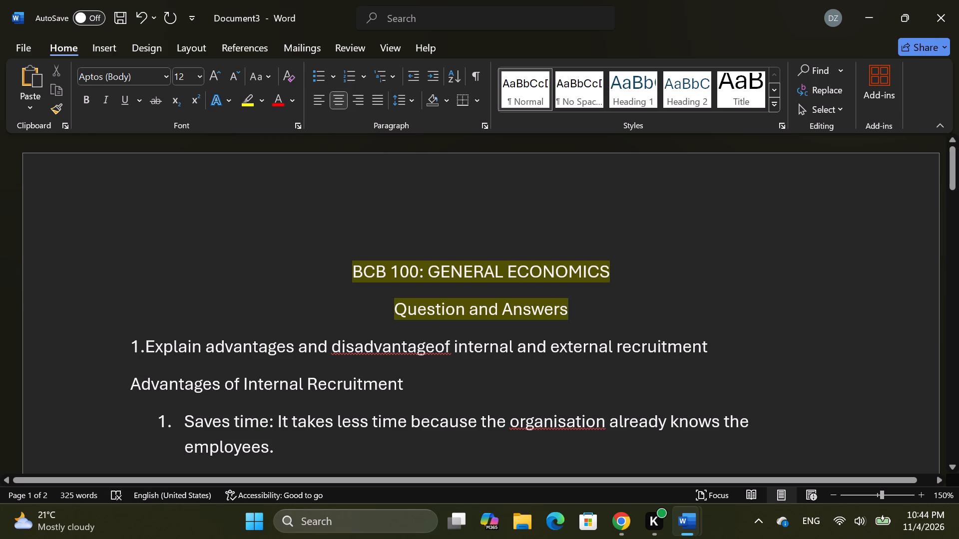
Convert the numbered points under "Advantages of Internal Recruitment" to a bulleted list.
{"action": "scroll", "coordinate": [504, 322], "scroll_direction": "down", "scroll_amount": 2}
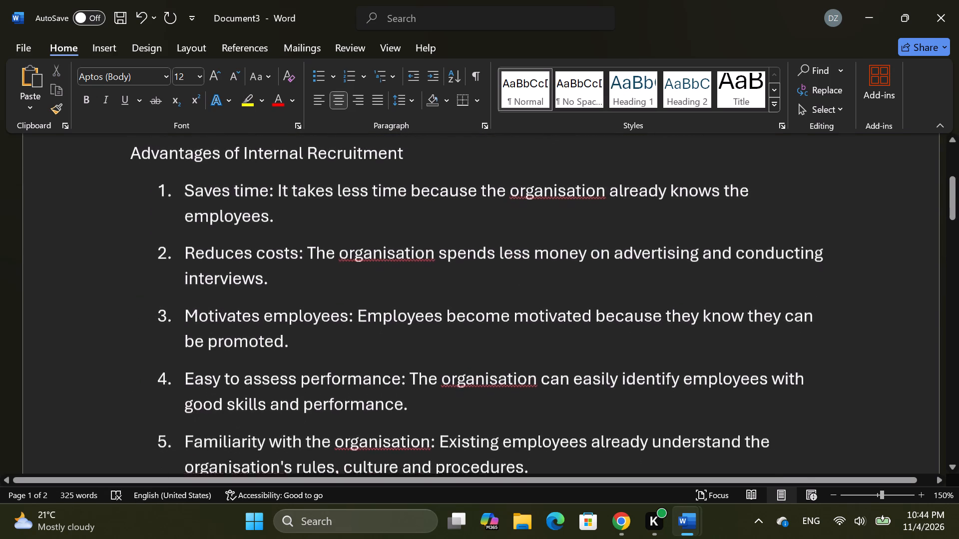
{"action": "scroll", "coordinate": [504, 322], "scroll_direction": "down", "scroll_amount": 2}
{"action": "scroll", "coordinate": [504, 322], "scroll_direction": "up", "scroll_amount": 1}
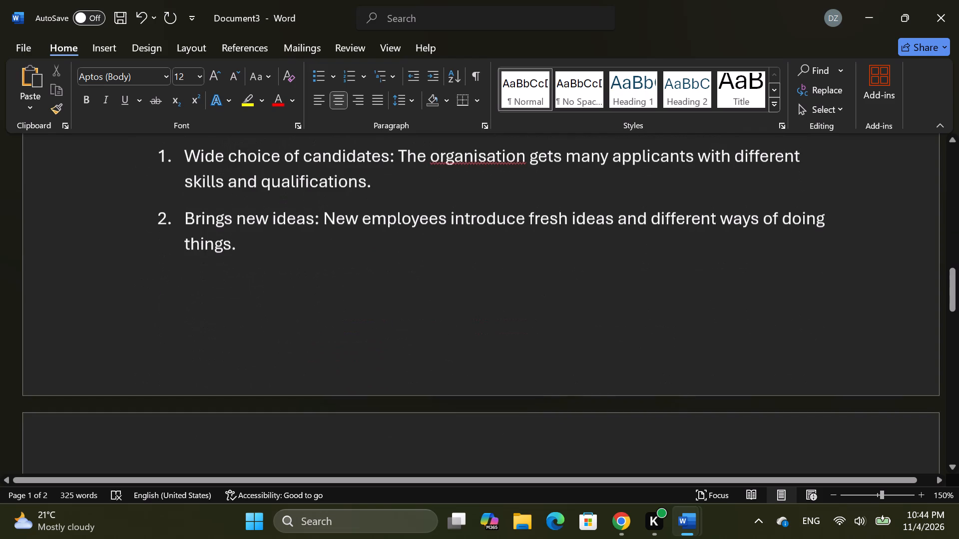
{"action": "scroll", "coordinate": [504, 322], "scroll_direction": "up", "scroll_amount": 3}
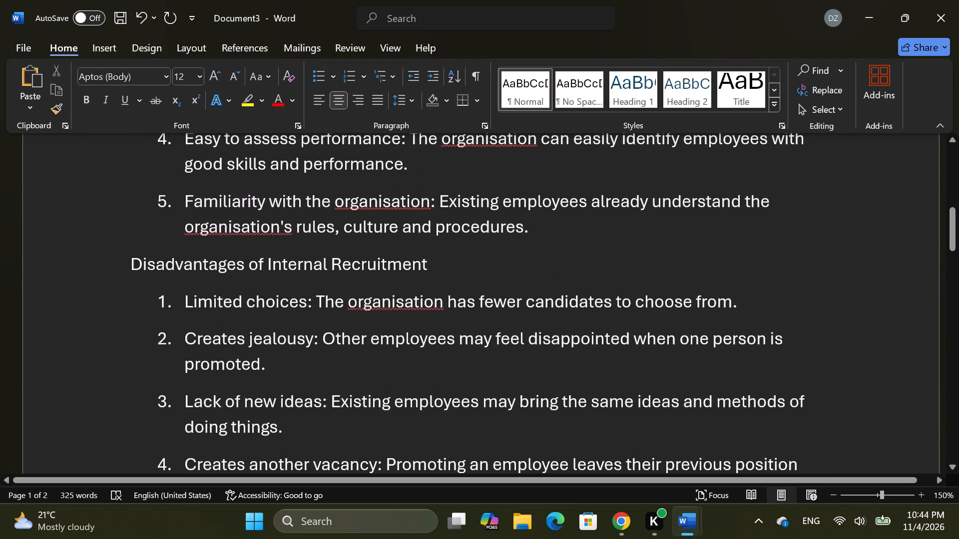
{"action": "scroll", "coordinate": [218, 267], "scroll_direction": "up", "scroll_amount": 2}
{"action": "scroll", "coordinate": [218, 267], "scroll_direction": "down", "scroll_amount": 1}
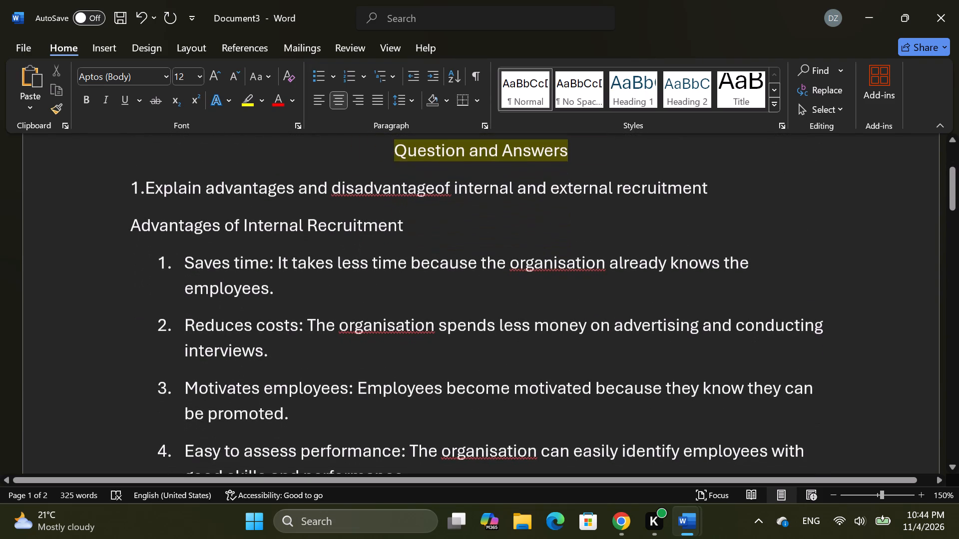
{"action": "left_click_drag", "start_coordinate": [157, 257], "coordinate": [304, 438]}
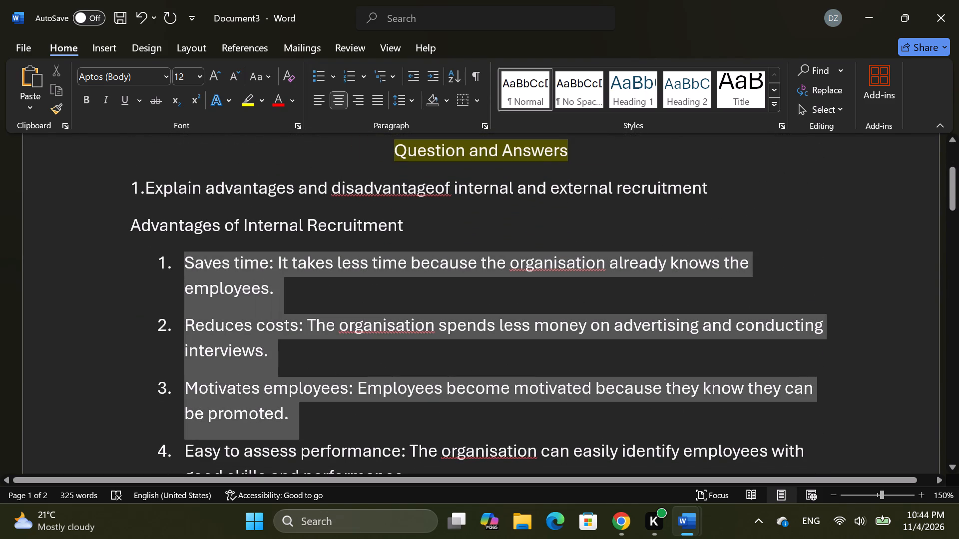
{"action": "left_click_drag", "start_coordinate": [304, 438], "coordinate": [330, 218]}
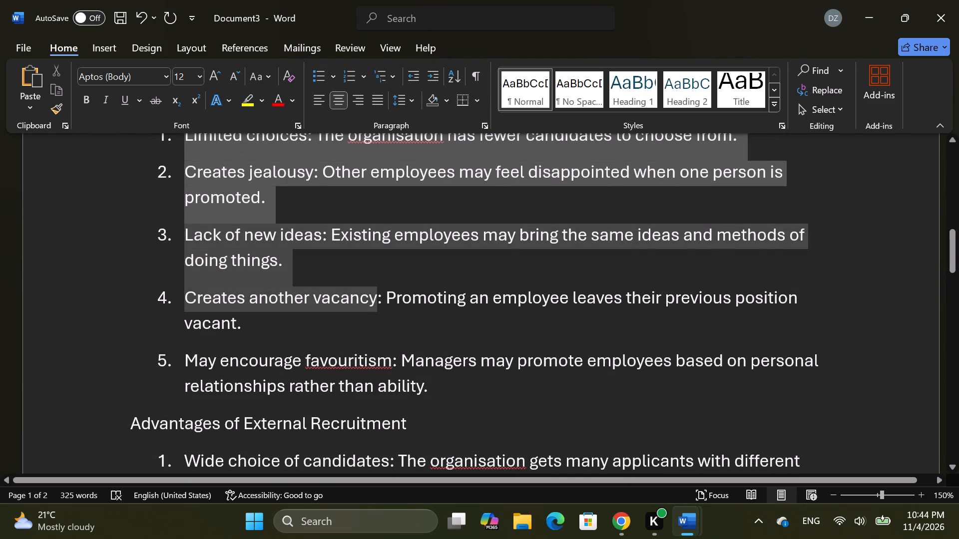
{"action": "left_click_drag", "start_coordinate": [330, 218], "coordinate": [343, 371]}
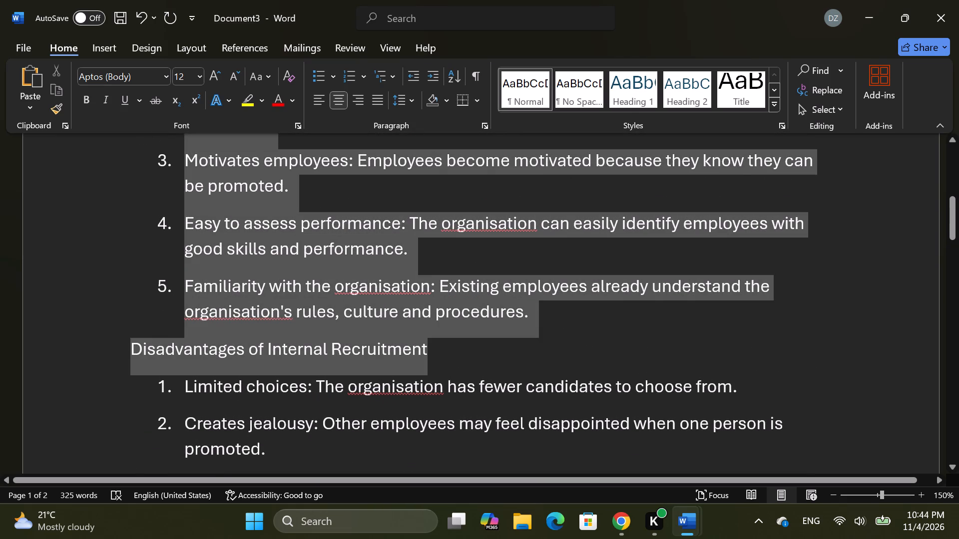
{"action": "left_click_drag", "start_coordinate": [343, 371], "coordinate": [499, 320]}
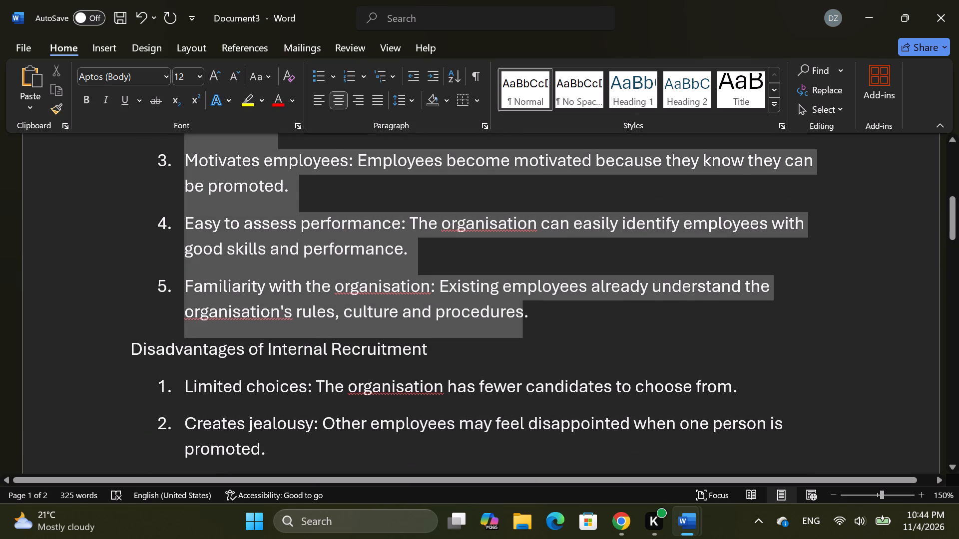
{"action": "left_click_drag", "start_coordinate": [499, 320], "coordinate": [499, 319]}
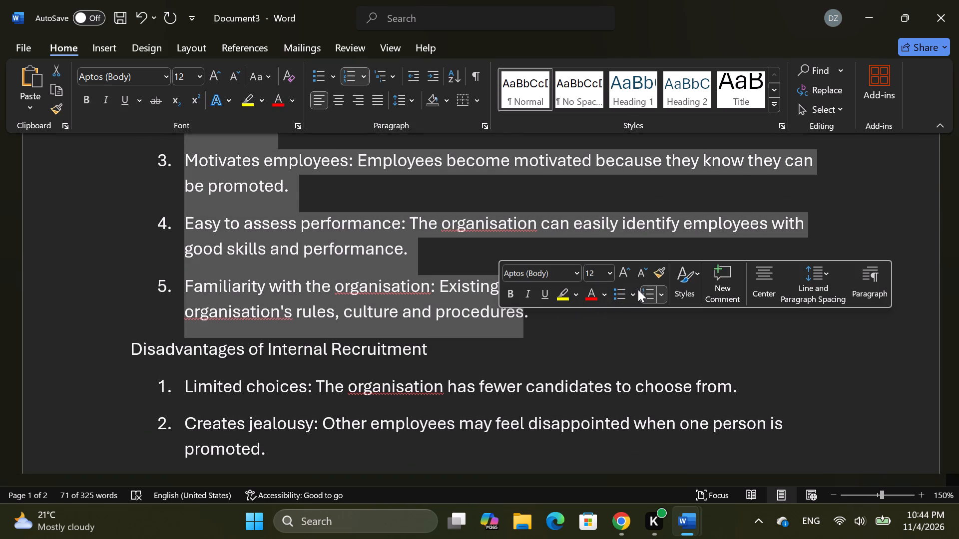
{"action": "left_click", "coordinate": [625, 291]}
Convert the numbered points under "Disadvantages of Internal Recruitment" to a bulleted list.
{"action": "scroll", "coordinate": [333, 304], "scroll_direction": "up", "scroll_amount": 1}
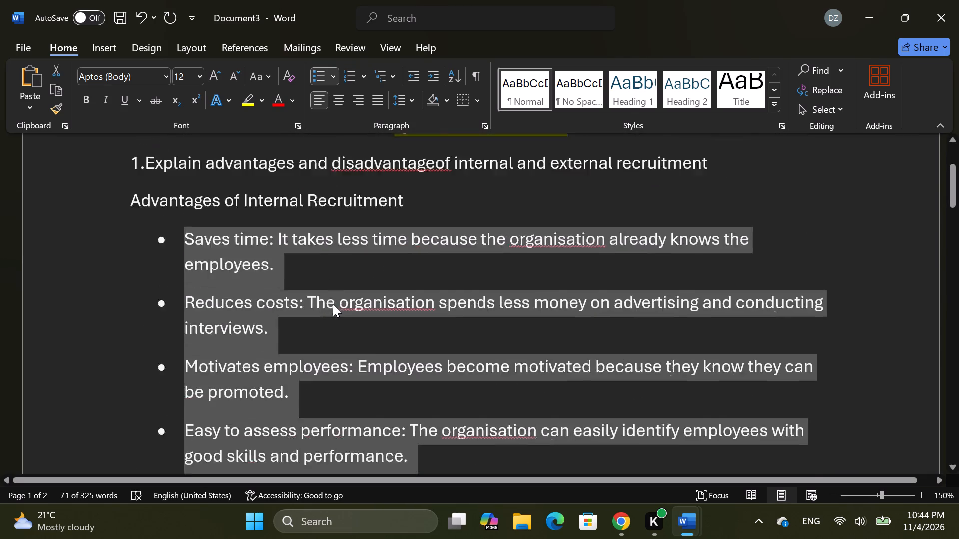
{"action": "scroll", "coordinate": [333, 304], "scroll_direction": "up", "scroll_amount": 1}
{"action": "scroll", "coordinate": [333, 304], "scroll_direction": "down", "scroll_amount": 2}
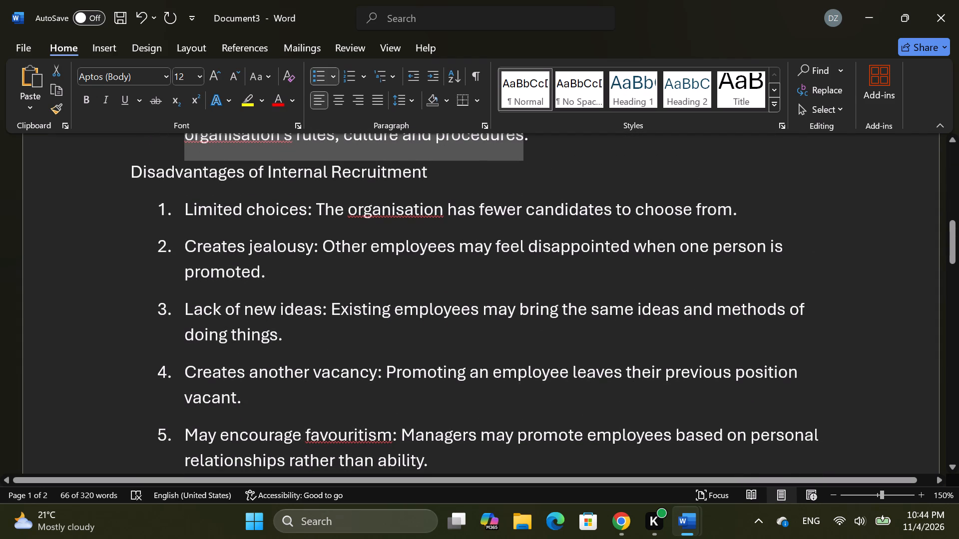
{"action": "left_click", "coordinate": [173, 208]}
{"action": "left_click_drag", "start_coordinate": [173, 208], "coordinate": [231, 223]}
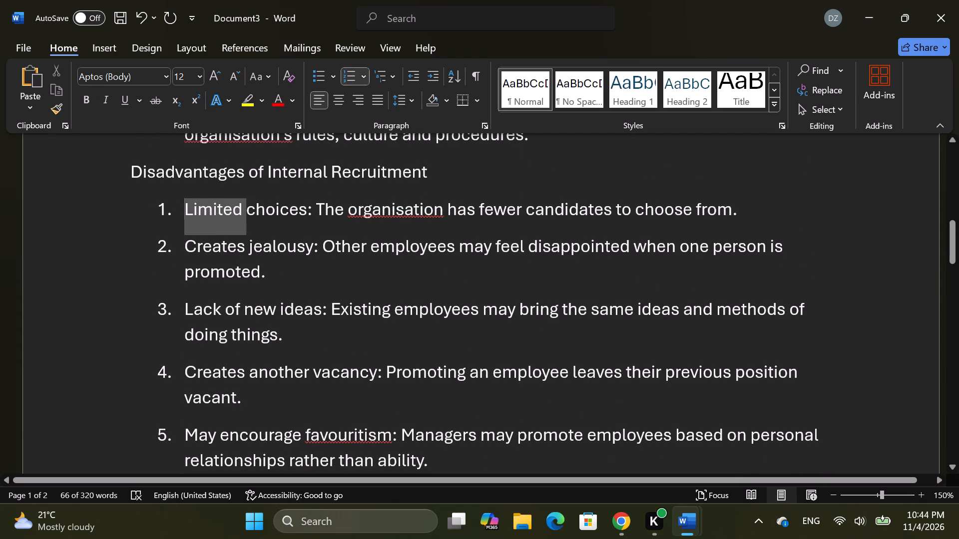
{"action": "left_click_drag", "start_coordinate": [231, 223], "coordinate": [360, 447]}
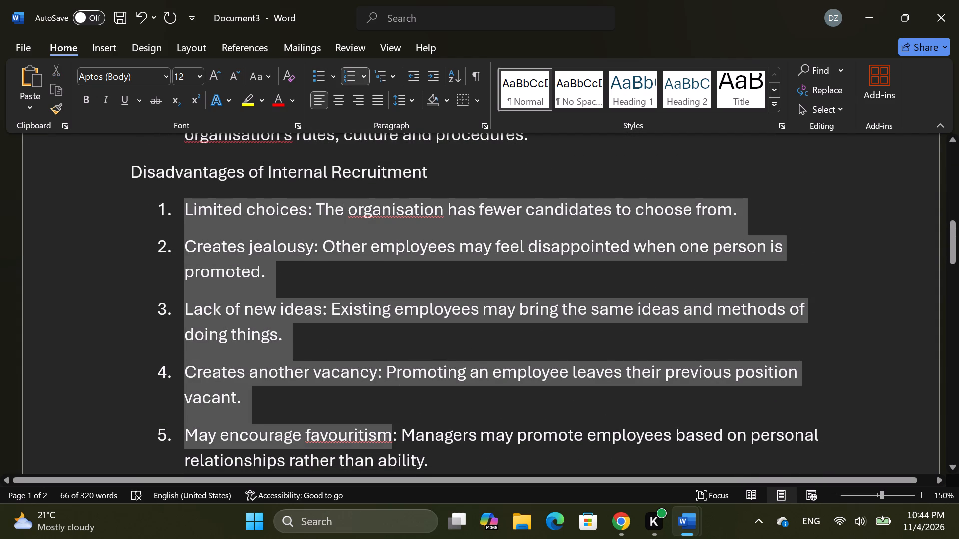
{"action": "left_click_drag", "start_coordinate": [360, 447], "coordinate": [377, 271]}
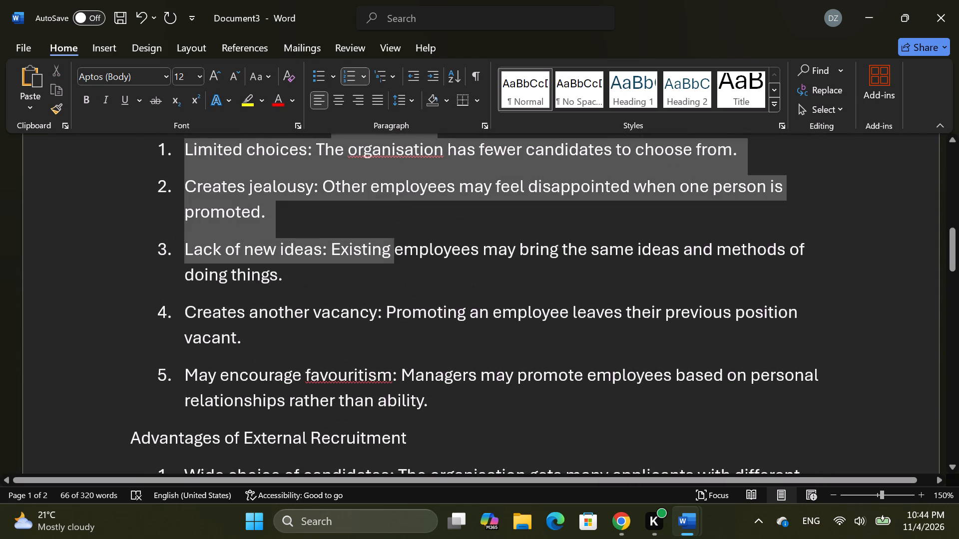
{"action": "left_click_drag", "start_coordinate": [377, 271], "coordinate": [421, 414]}
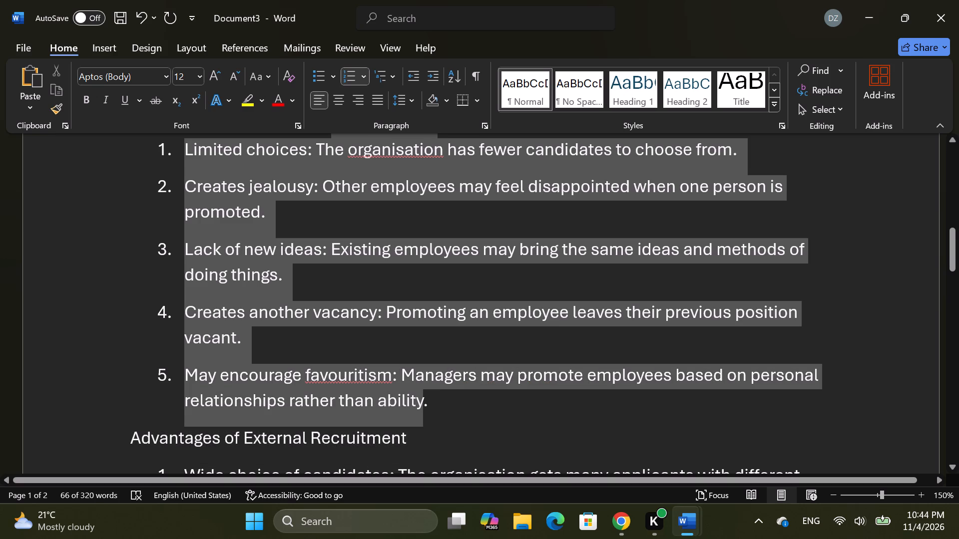
{"action": "left_click_drag", "start_coordinate": [421, 414], "coordinate": [430, 410]}
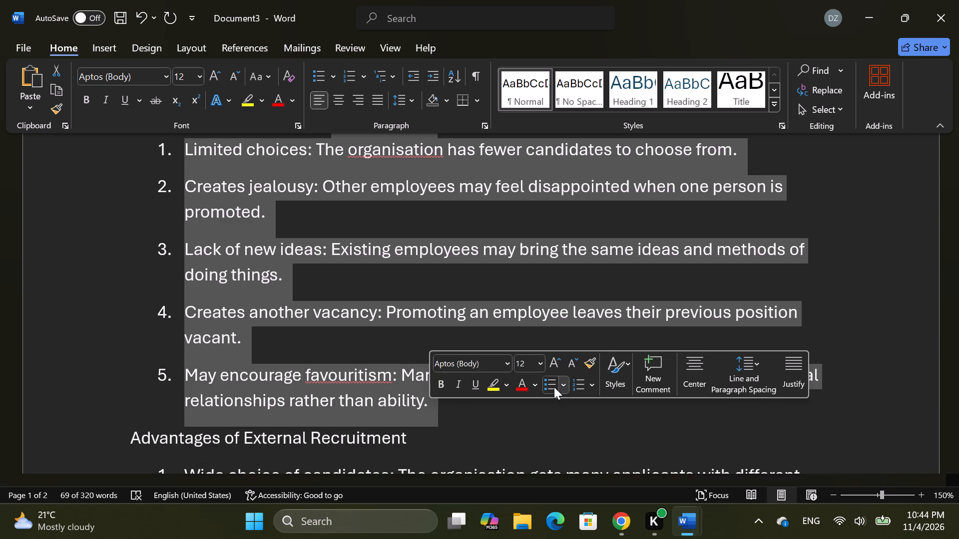
{"action": "left_click", "coordinate": [546, 387]}
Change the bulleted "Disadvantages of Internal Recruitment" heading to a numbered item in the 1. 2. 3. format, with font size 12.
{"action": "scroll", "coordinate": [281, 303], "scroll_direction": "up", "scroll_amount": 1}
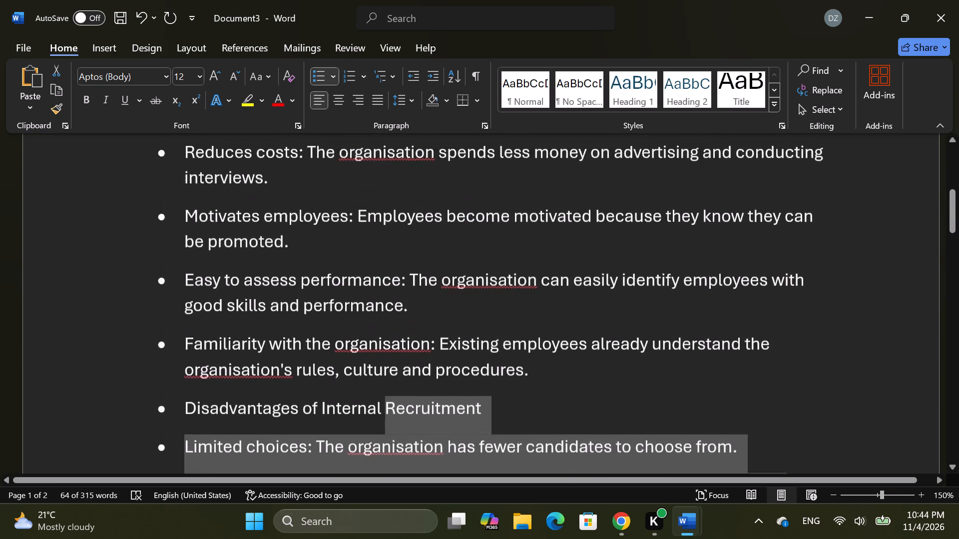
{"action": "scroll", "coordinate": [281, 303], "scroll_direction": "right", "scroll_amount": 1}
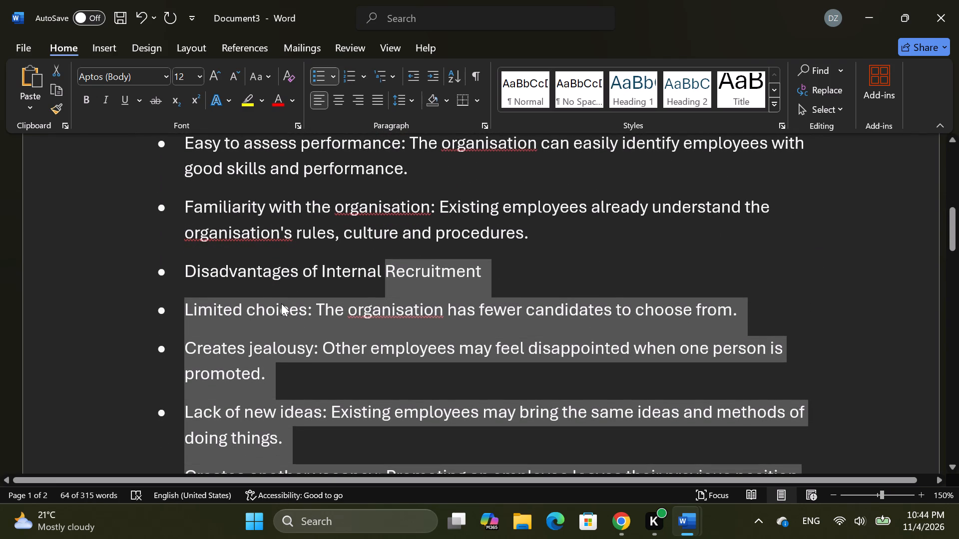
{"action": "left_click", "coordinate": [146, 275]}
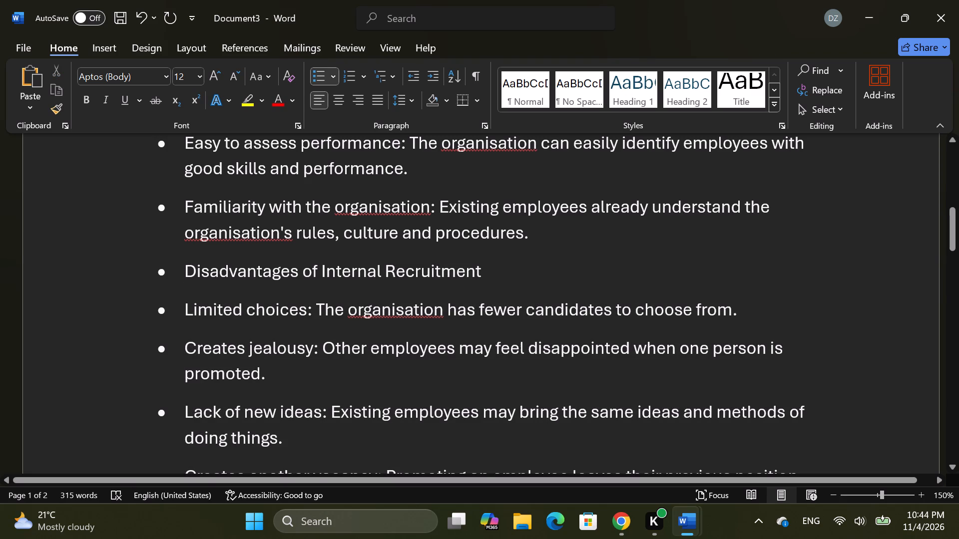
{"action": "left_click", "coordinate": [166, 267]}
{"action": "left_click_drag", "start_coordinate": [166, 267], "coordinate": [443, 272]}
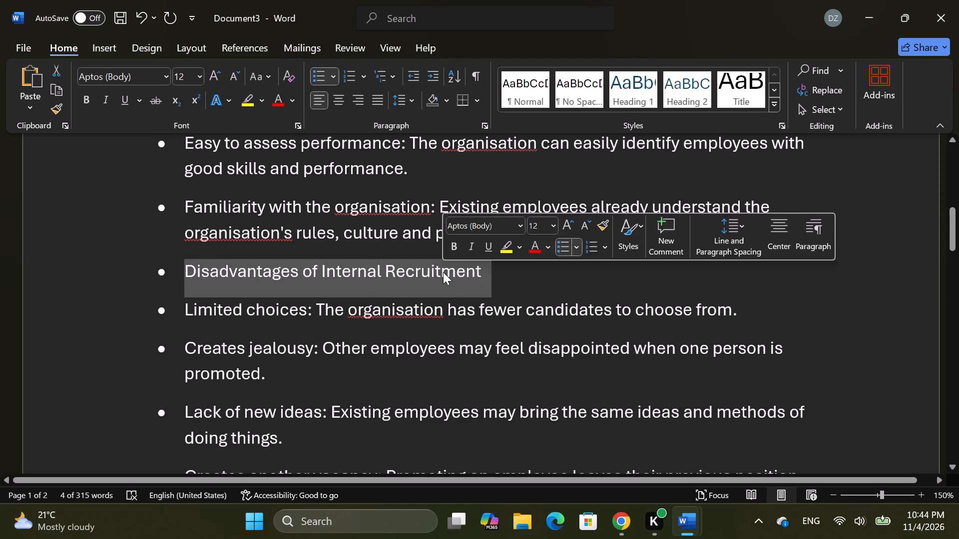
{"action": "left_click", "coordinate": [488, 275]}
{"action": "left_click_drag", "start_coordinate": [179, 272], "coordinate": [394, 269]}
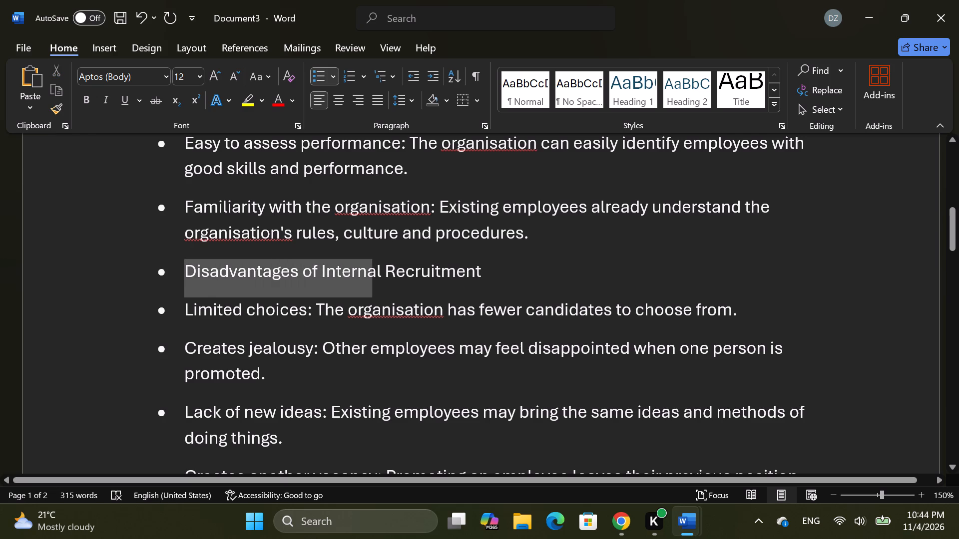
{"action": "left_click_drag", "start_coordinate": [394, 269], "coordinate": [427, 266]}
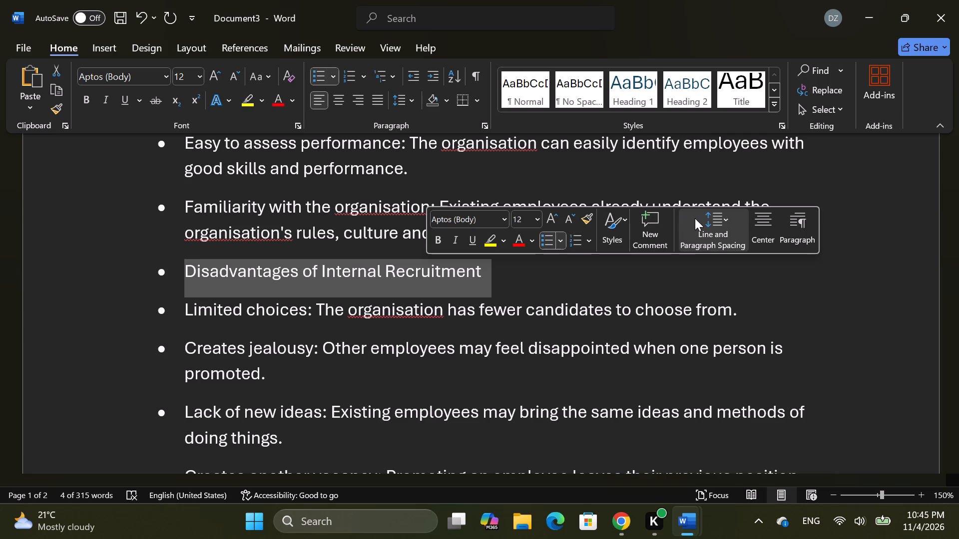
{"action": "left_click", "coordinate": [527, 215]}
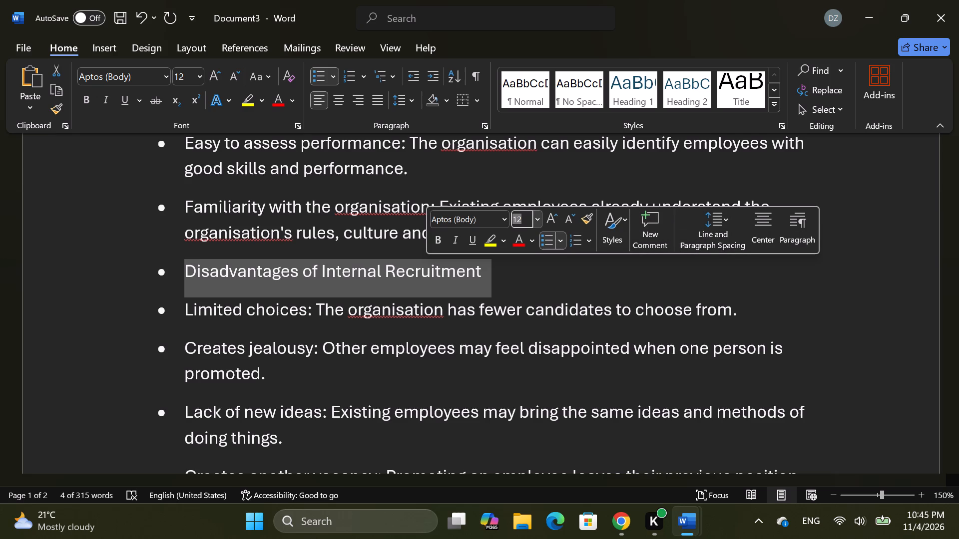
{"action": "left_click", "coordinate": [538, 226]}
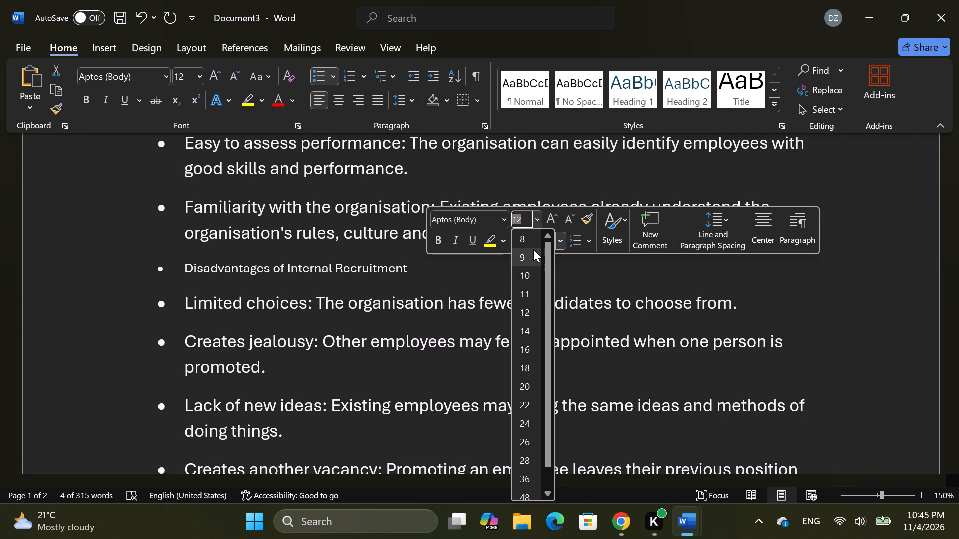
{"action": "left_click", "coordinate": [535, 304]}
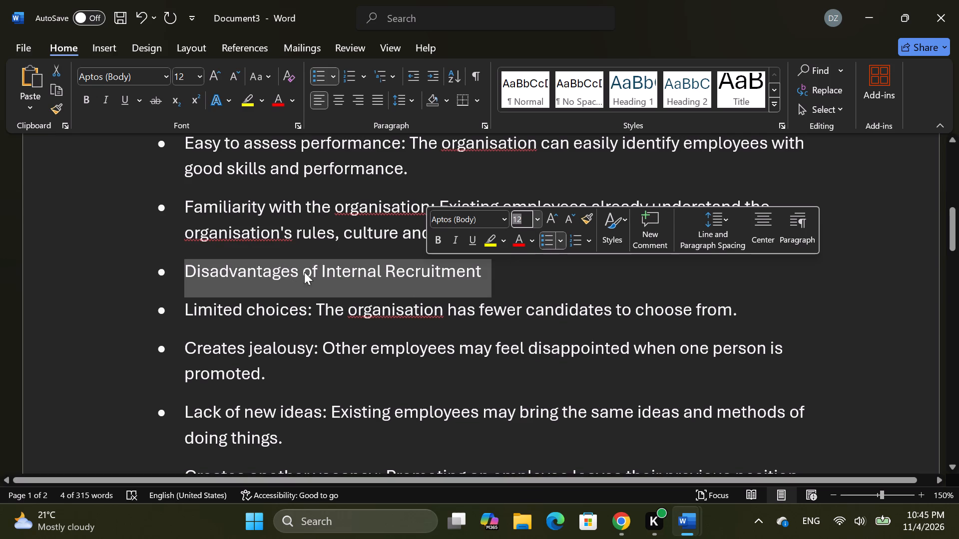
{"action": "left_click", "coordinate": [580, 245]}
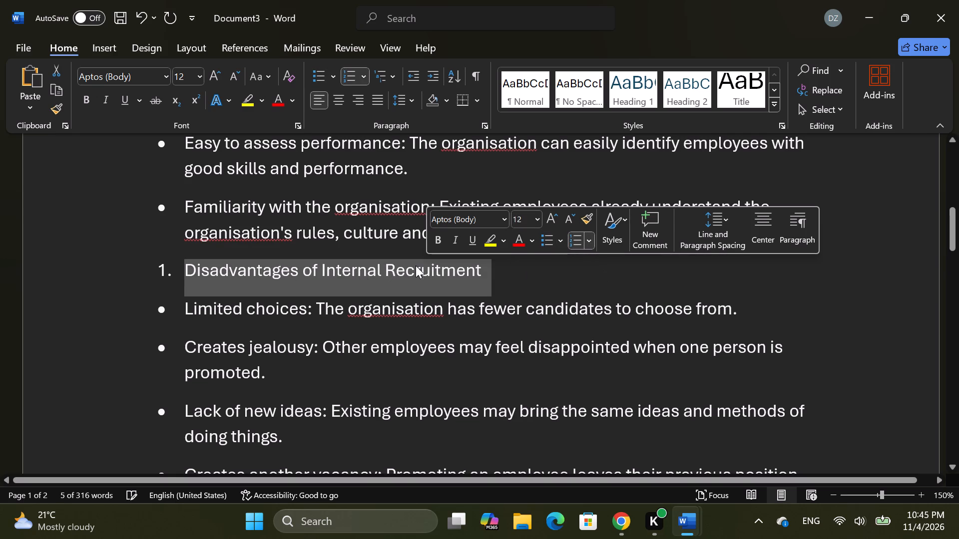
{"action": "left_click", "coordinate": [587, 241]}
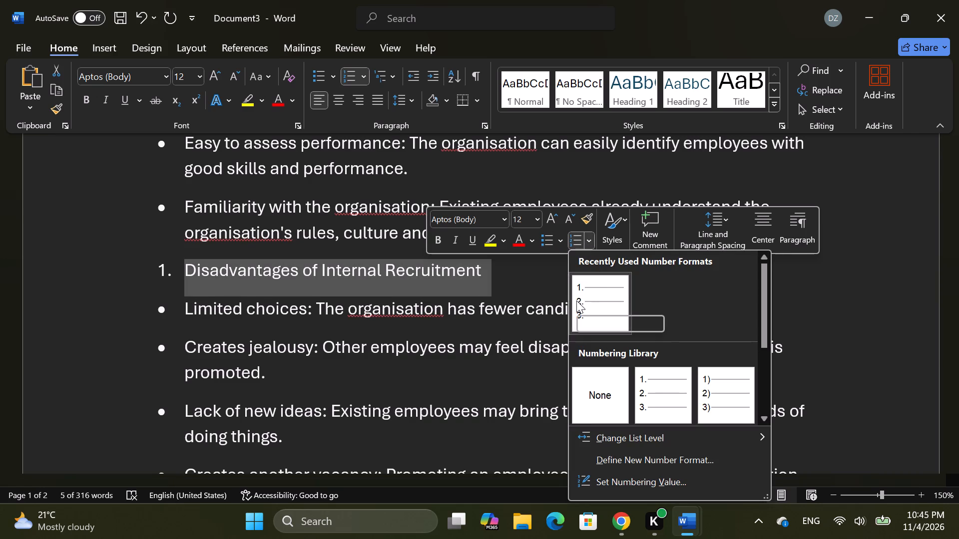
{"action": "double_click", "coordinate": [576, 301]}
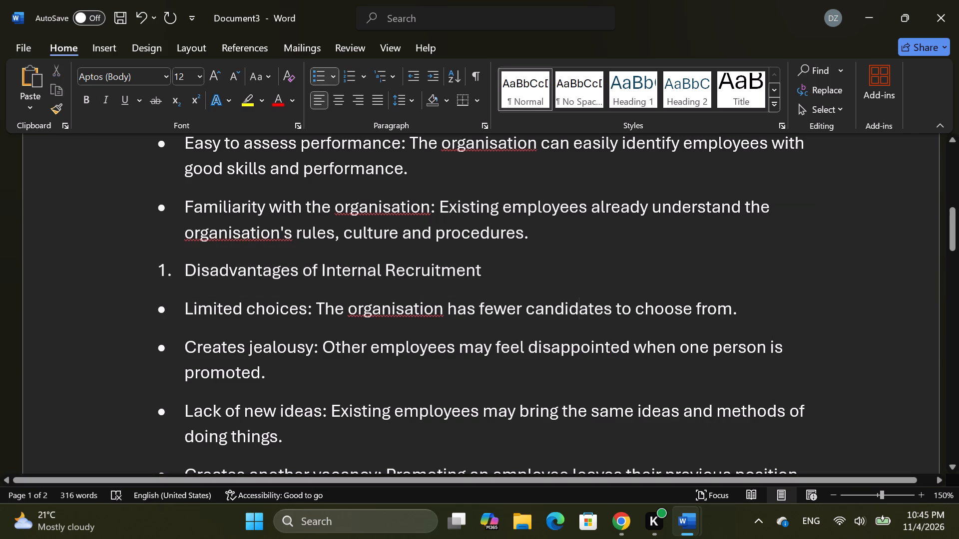
Replace the automatic list number before the "Disadvantages of Internal Recruitment" heading with a manual "2.".
{"action": "left_click", "coordinate": [168, 266]}
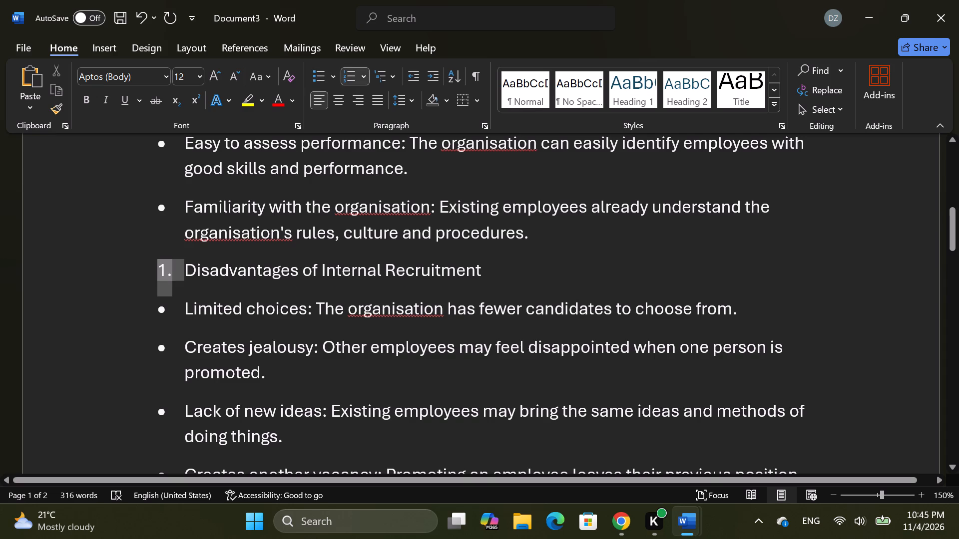
{"action": "key", "text": "BackSpace"}
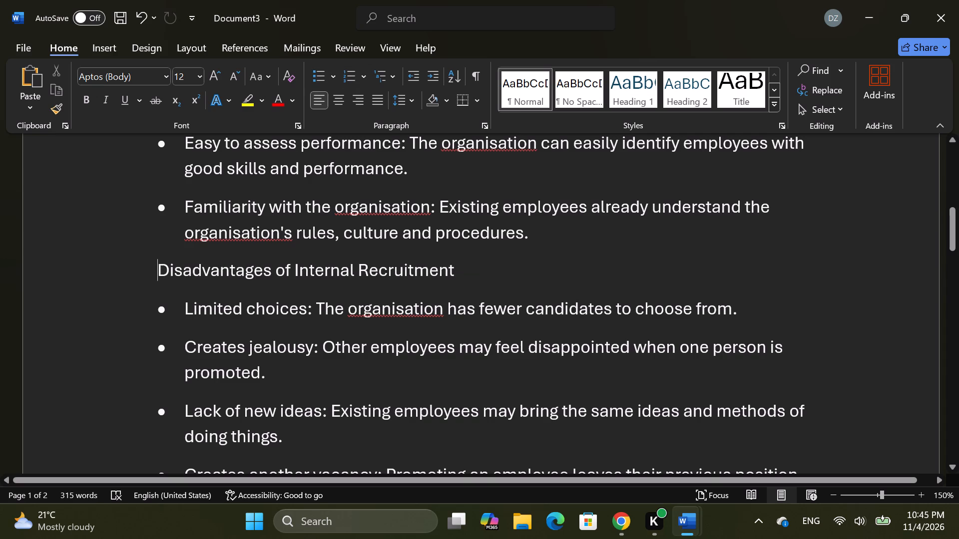
{"action": "type", "text": "2."}
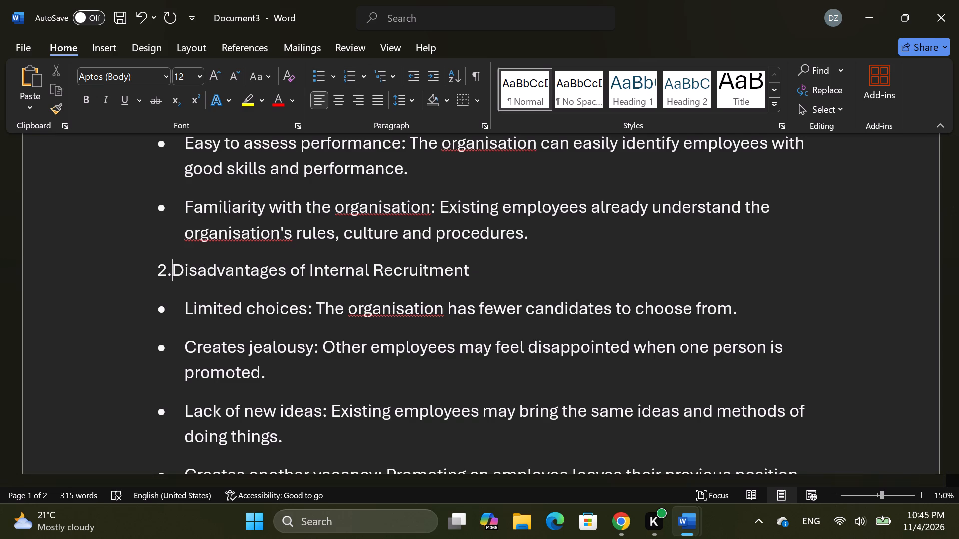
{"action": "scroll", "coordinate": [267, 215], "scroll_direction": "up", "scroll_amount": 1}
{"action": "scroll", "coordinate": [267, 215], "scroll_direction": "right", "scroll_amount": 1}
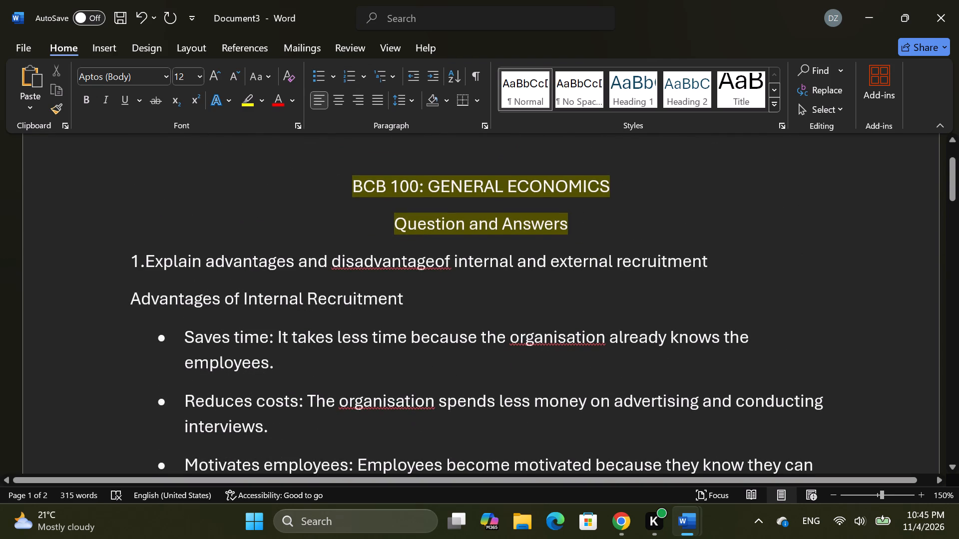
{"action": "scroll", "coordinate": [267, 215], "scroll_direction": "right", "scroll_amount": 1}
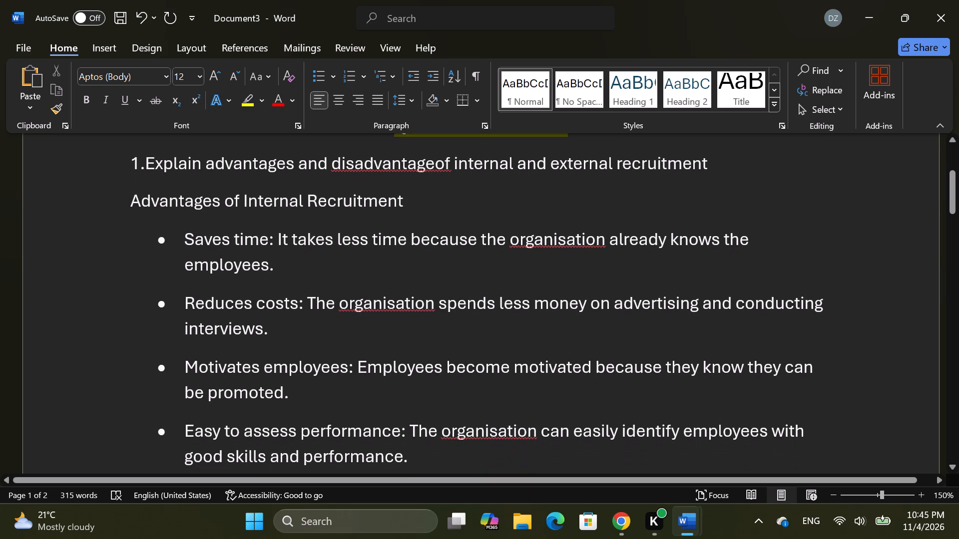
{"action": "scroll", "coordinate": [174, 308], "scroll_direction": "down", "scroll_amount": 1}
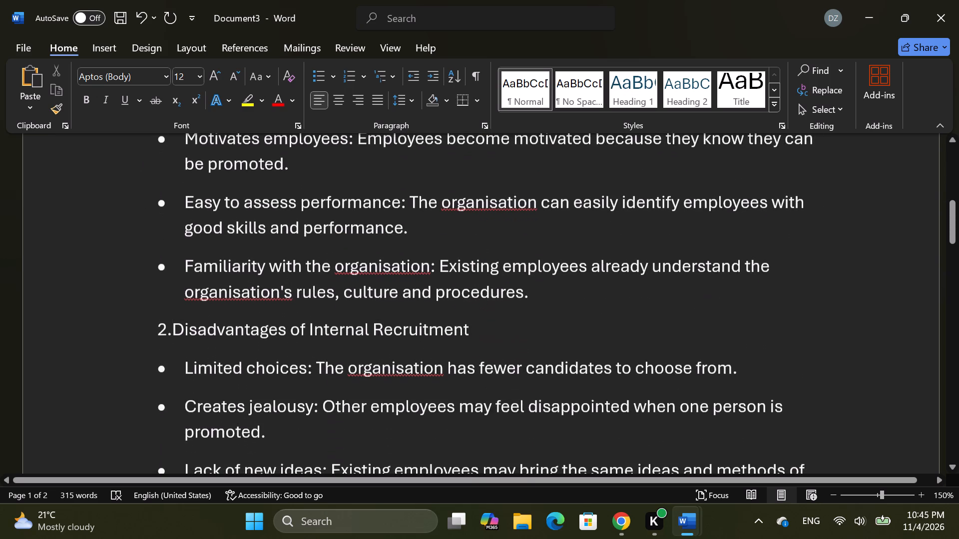
Remove the manual "2." before the "Disadvantages of Internal Recruitment" heading.
{"action": "scroll", "coordinate": [174, 308], "scroll_direction": "down", "scroll_amount": 1}
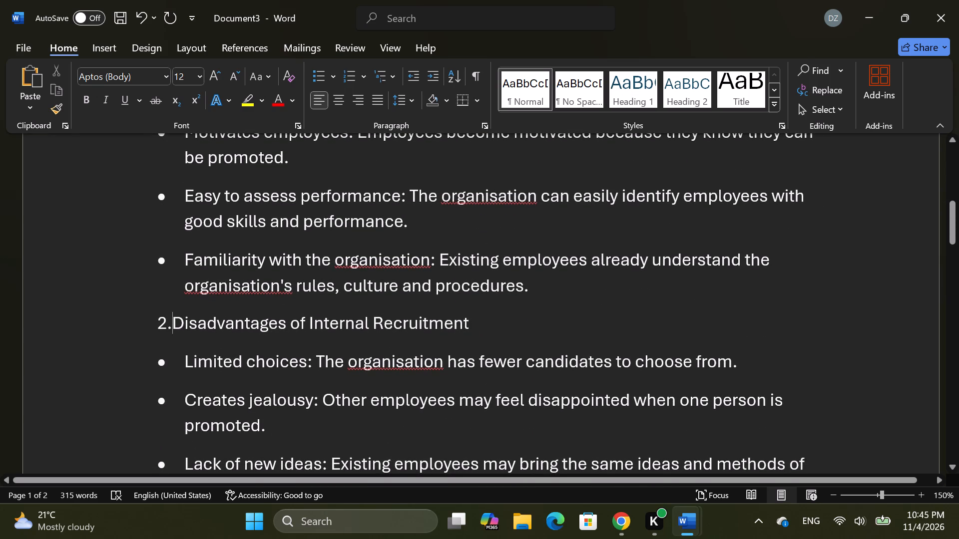
{"action": "left_click", "coordinate": [167, 322]}
{"action": "key", "text": "BackSpace"}
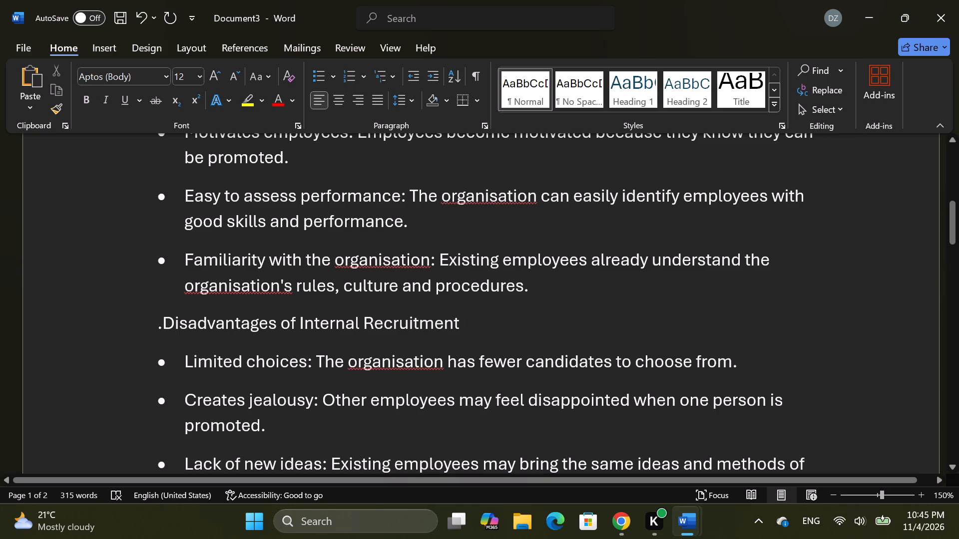
{"action": "left_click", "coordinate": [163, 323]}
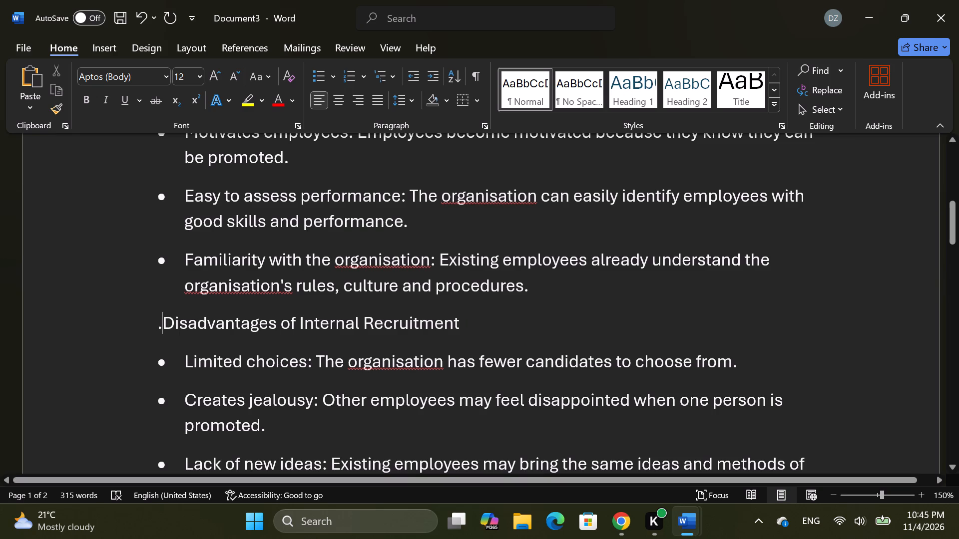
{"action": "left_click", "coordinate": [164, 324]}
{"action": "key", "text": "BackSpace"}
Highlight the "Disadvantages of Internal Recruitment" heading in yellow.
{"action": "left_click", "coordinate": [164, 324]}
{"action": "left_click_drag", "start_coordinate": [164, 324], "coordinate": [107, 337]}
{"action": "left_click", "coordinate": [107, 337]}
{"action": "left_click", "coordinate": [107, 337]}
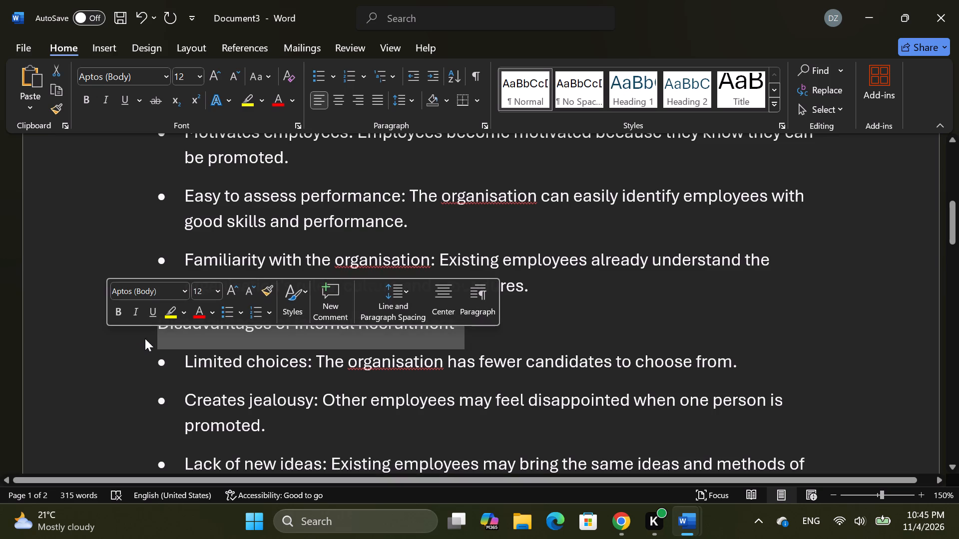
{"action": "left_click", "coordinate": [170, 311]}
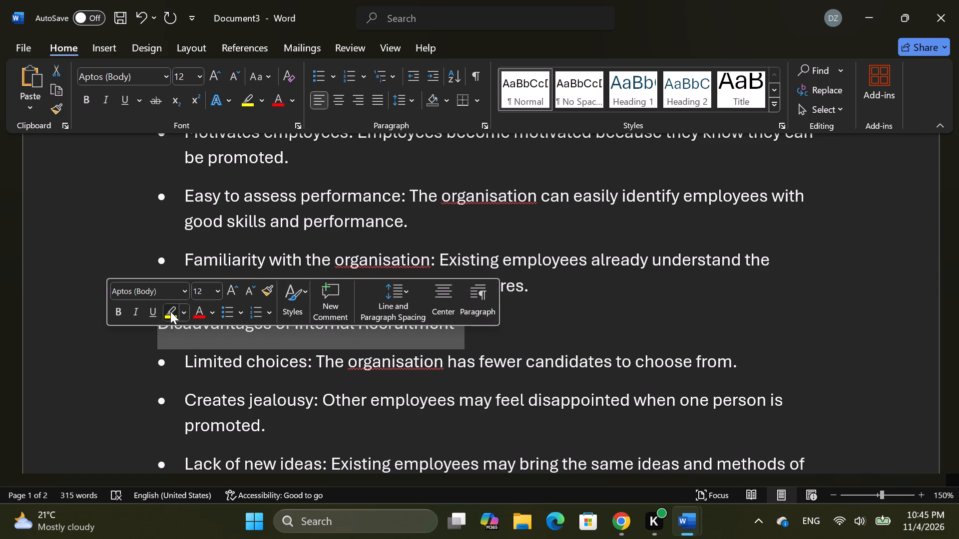
{"action": "left_click", "coordinate": [551, 306]}
Highlight the "Advantages of Internal Recruitment" heading in yellow.
{"action": "scroll", "coordinate": [551, 306], "scroll_direction": "up", "scroll_amount": 1}
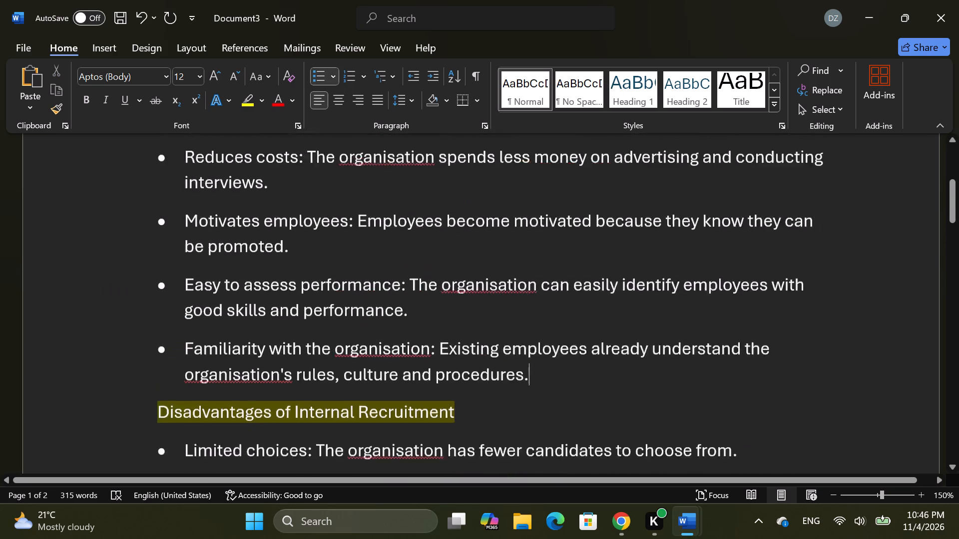
{"action": "scroll", "coordinate": [551, 306], "scroll_direction": "up", "scroll_amount": 2}
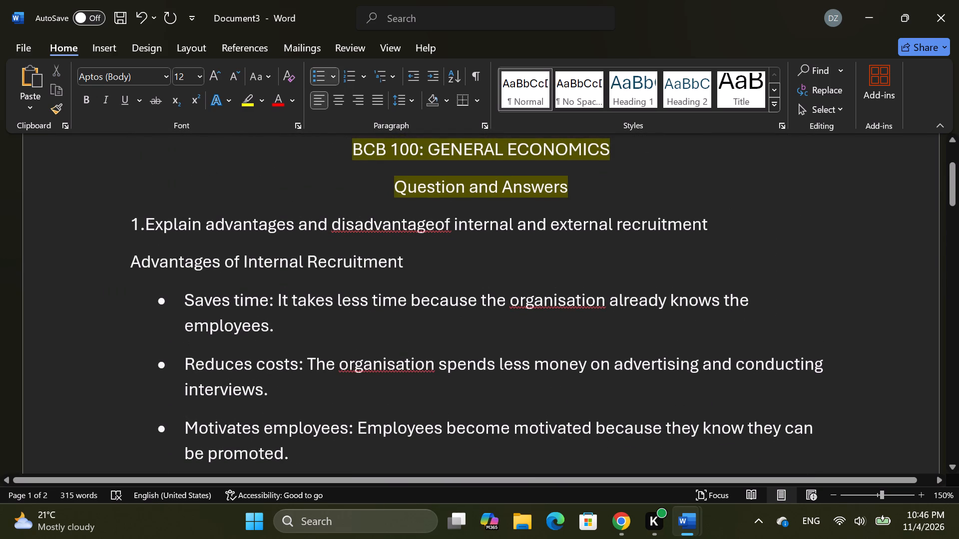
{"action": "left_click_drag", "start_coordinate": [129, 263], "coordinate": [361, 269]}
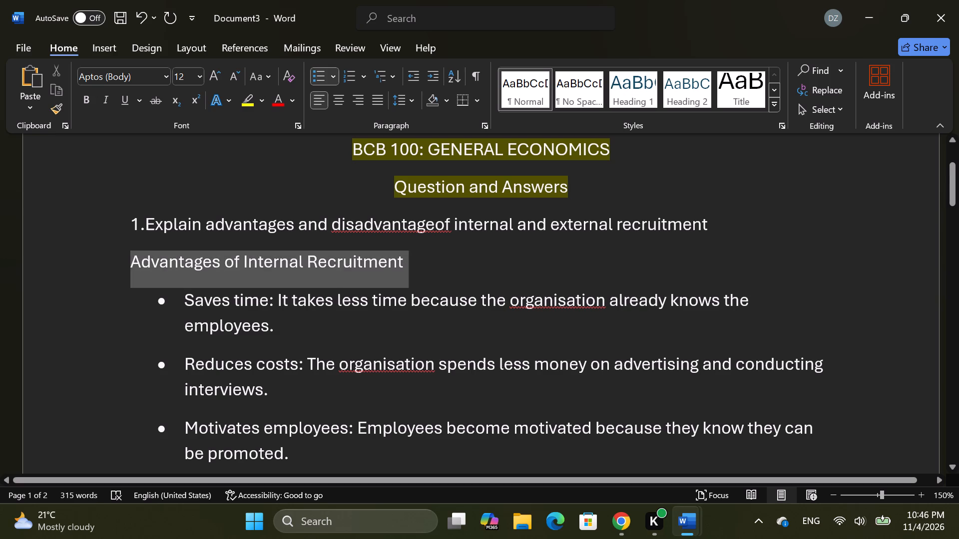
{"action": "left_click_drag", "start_coordinate": [361, 269], "coordinate": [369, 268]}
{"action": "left_click", "coordinate": [425, 243]}
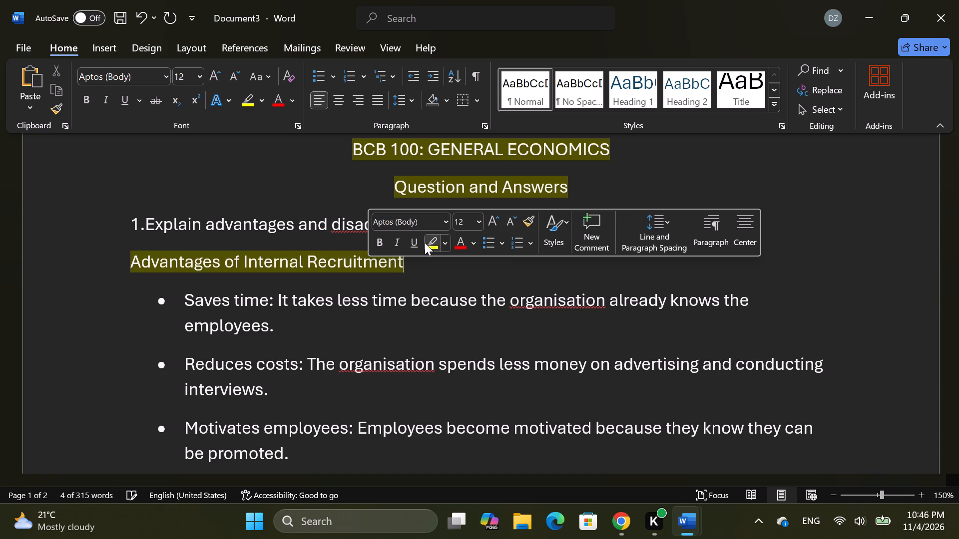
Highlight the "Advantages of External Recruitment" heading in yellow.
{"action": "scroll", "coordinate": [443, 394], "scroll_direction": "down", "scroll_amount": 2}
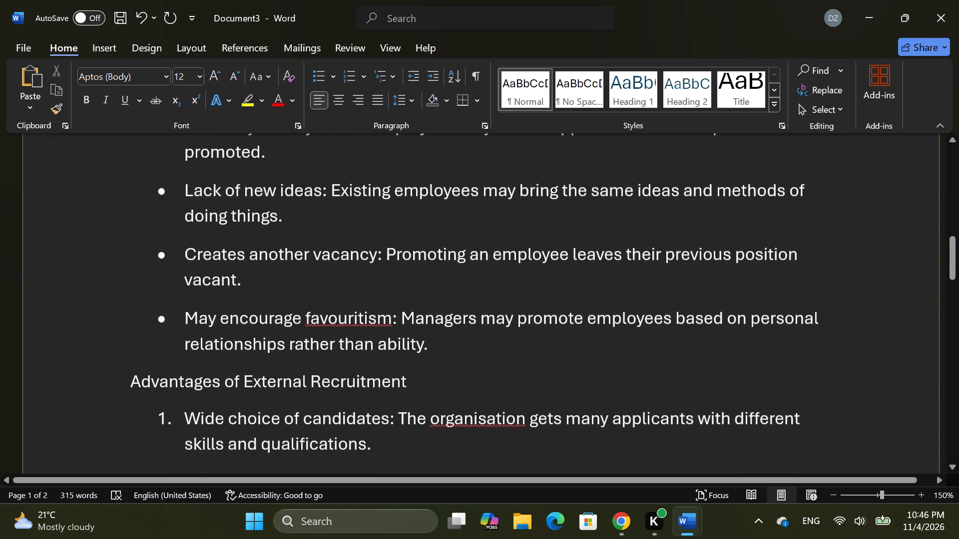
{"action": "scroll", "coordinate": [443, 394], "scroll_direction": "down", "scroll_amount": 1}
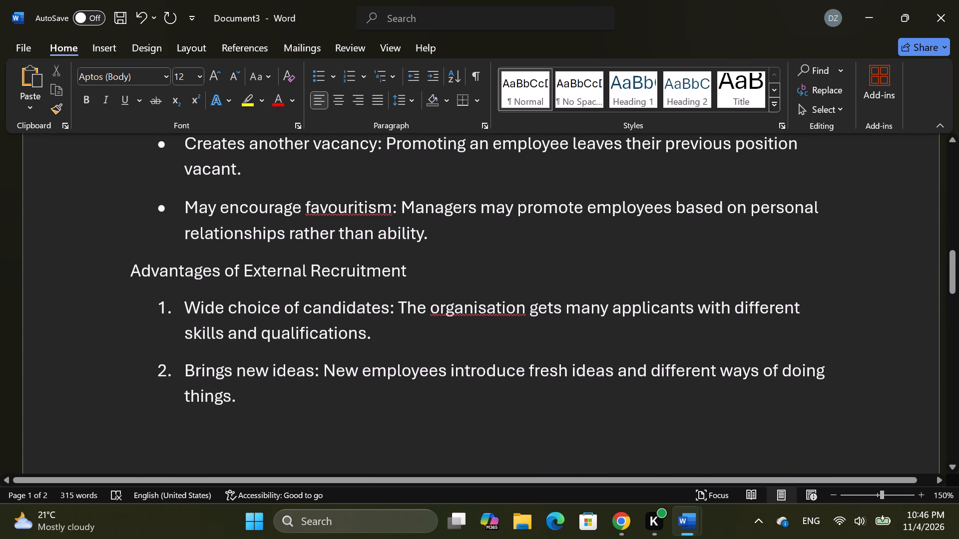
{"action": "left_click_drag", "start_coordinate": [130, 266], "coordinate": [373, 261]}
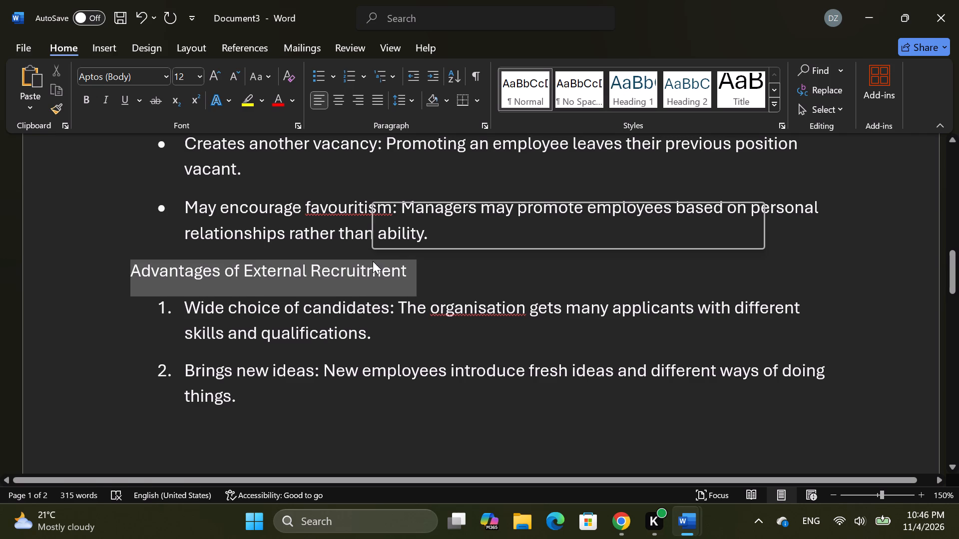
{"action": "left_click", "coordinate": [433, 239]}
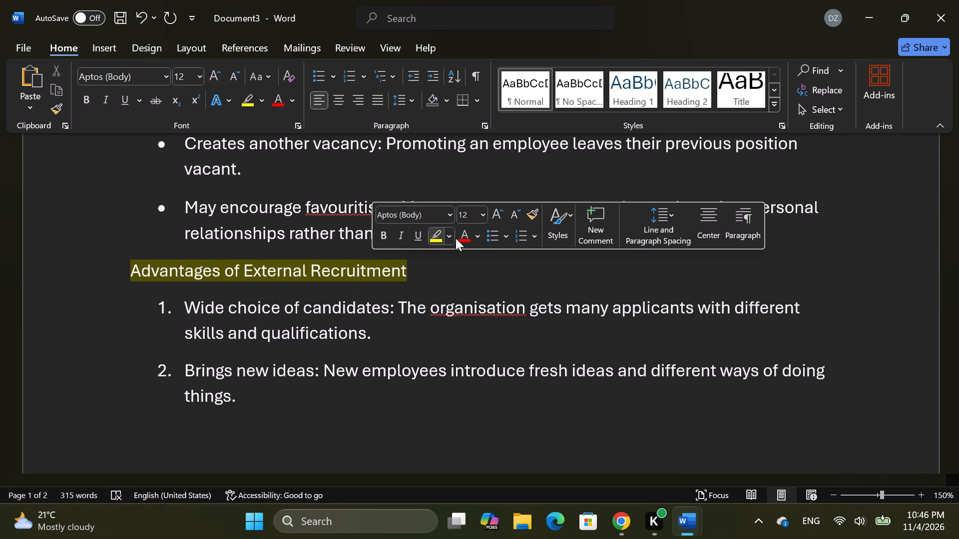
Set the text highlight colour to blue and apply it to the "Advantages of External Recruitment" heading.
{"action": "left_click", "coordinate": [461, 238]}
{"action": "left_click", "coordinate": [451, 238]}
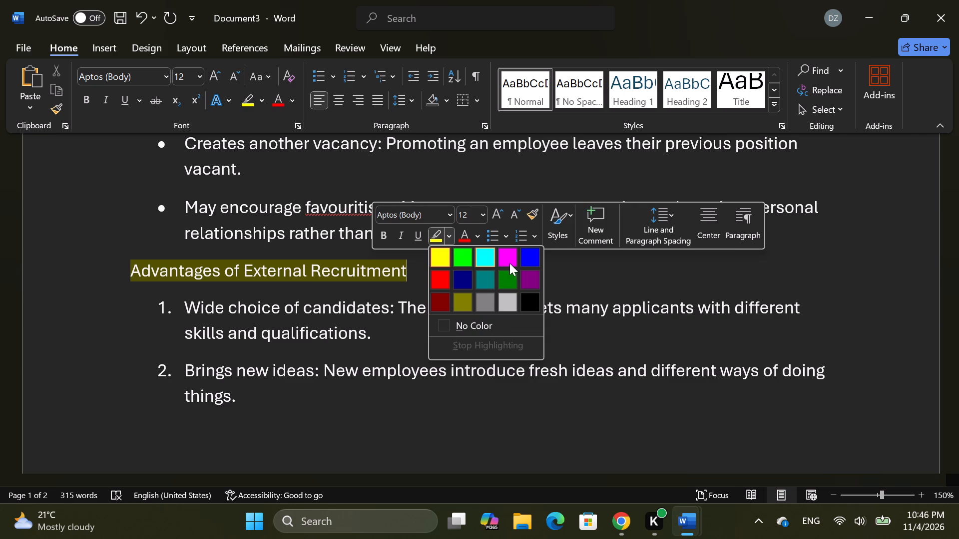
{"action": "left_click", "coordinate": [525, 257]}
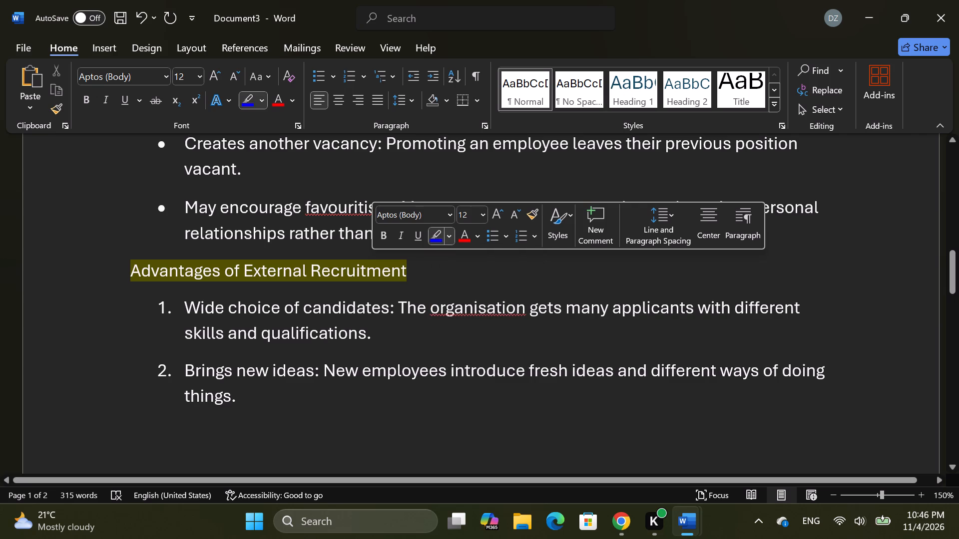
{"action": "left_click", "coordinate": [120, 279]}
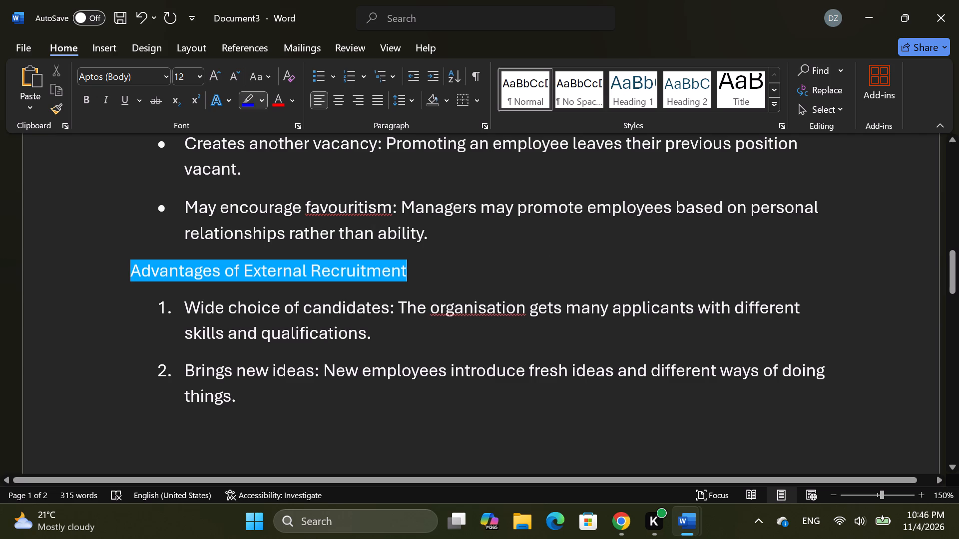
{"action": "left_click", "coordinate": [441, 275]}
Highlight the numbered points under "Advantages of External Recruitment" in blue, from "Wide choice of candidates" through "Improves organisational growth".
{"action": "left_click_drag", "start_coordinate": [158, 301], "coordinate": [309, 347]}
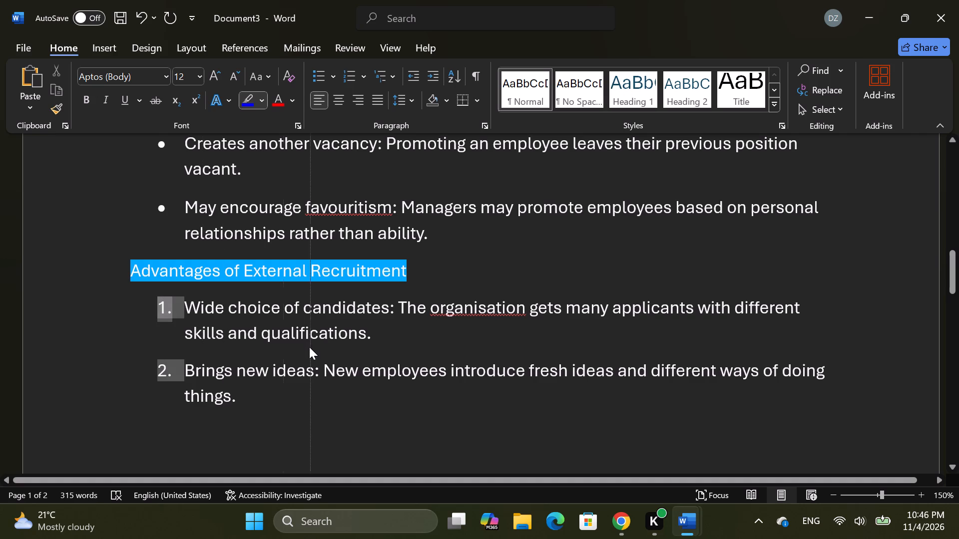
{"action": "left_click_drag", "start_coordinate": [309, 347], "coordinate": [163, 327]}
{"action": "left_click_drag", "start_coordinate": [163, 327], "coordinate": [150, 316]}
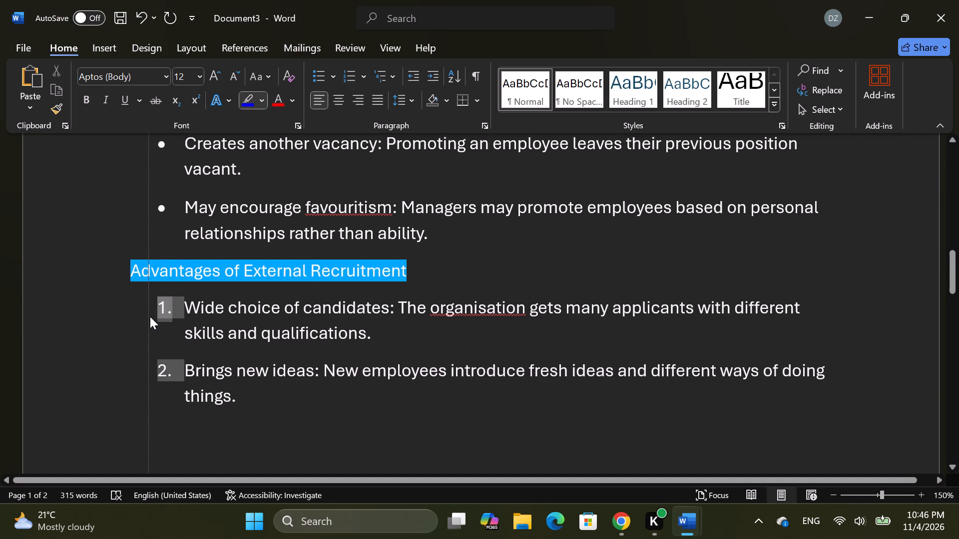
{"action": "left_click_drag", "start_coordinate": [150, 316], "coordinate": [157, 317]}
{"action": "left_click_drag", "start_coordinate": [157, 317], "coordinate": [153, 312]}
{"action": "left_click", "coordinate": [180, 311]}
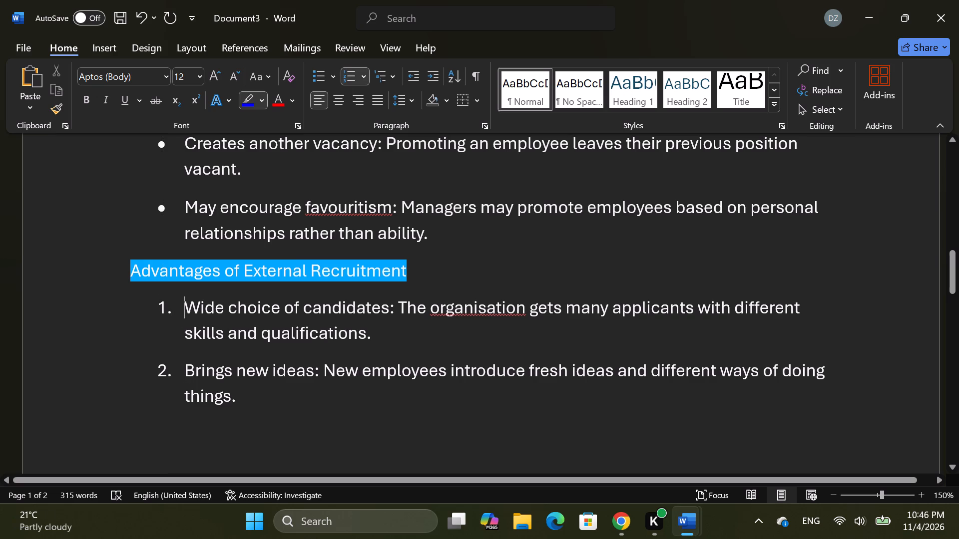
{"action": "left_click_drag", "start_coordinate": [181, 311], "coordinate": [289, 426]}
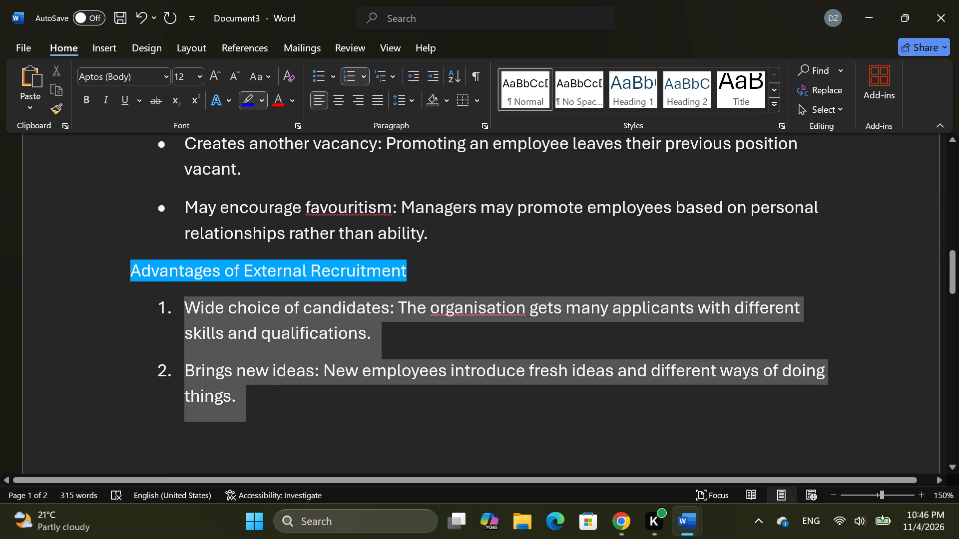
{"action": "left_click_drag", "start_coordinate": [289, 426], "coordinate": [311, 383]}
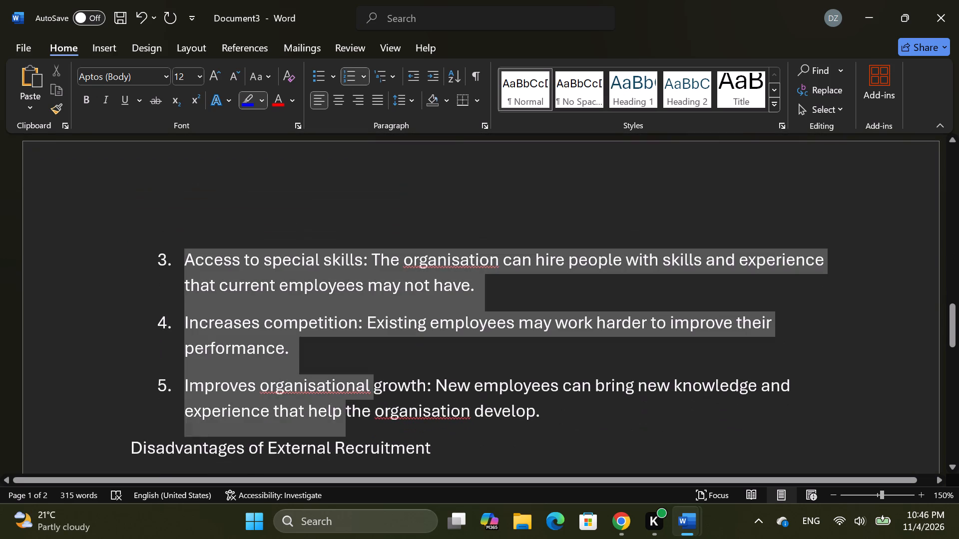
{"action": "left_click_drag", "start_coordinate": [311, 383], "coordinate": [456, 397]}
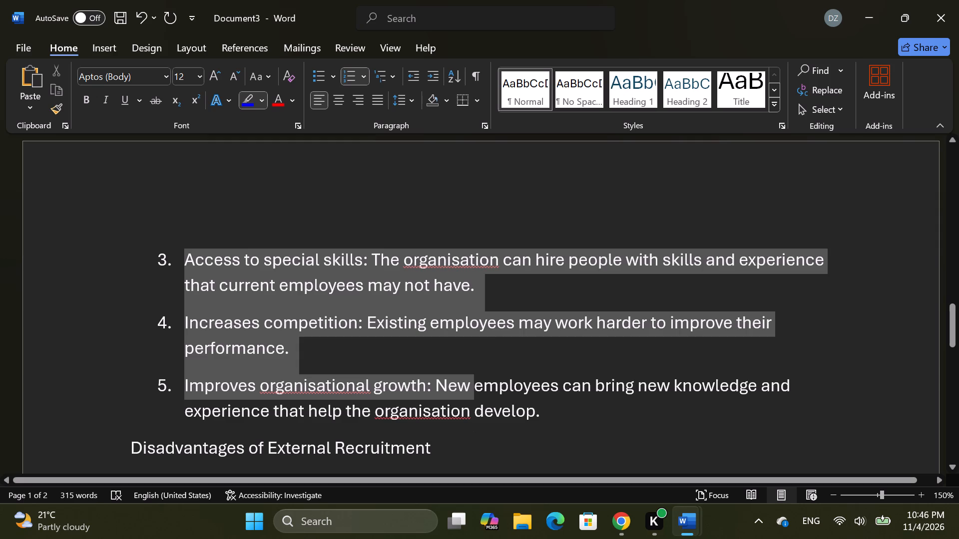
{"action": "left_click_drag", "start_coordinate": [456, 397], "coordinate": [512, 409]}
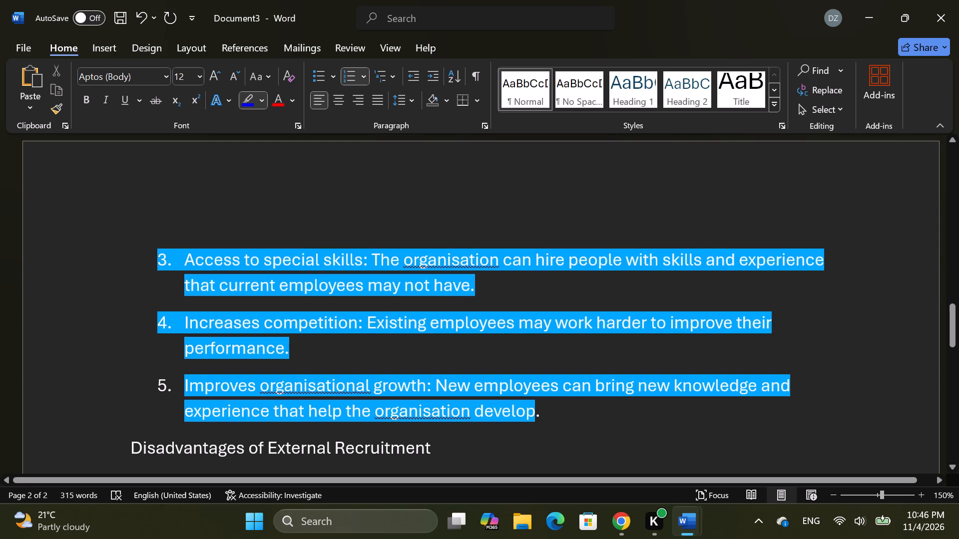
{"action": "left_click", "coordinate": [512, 409]}
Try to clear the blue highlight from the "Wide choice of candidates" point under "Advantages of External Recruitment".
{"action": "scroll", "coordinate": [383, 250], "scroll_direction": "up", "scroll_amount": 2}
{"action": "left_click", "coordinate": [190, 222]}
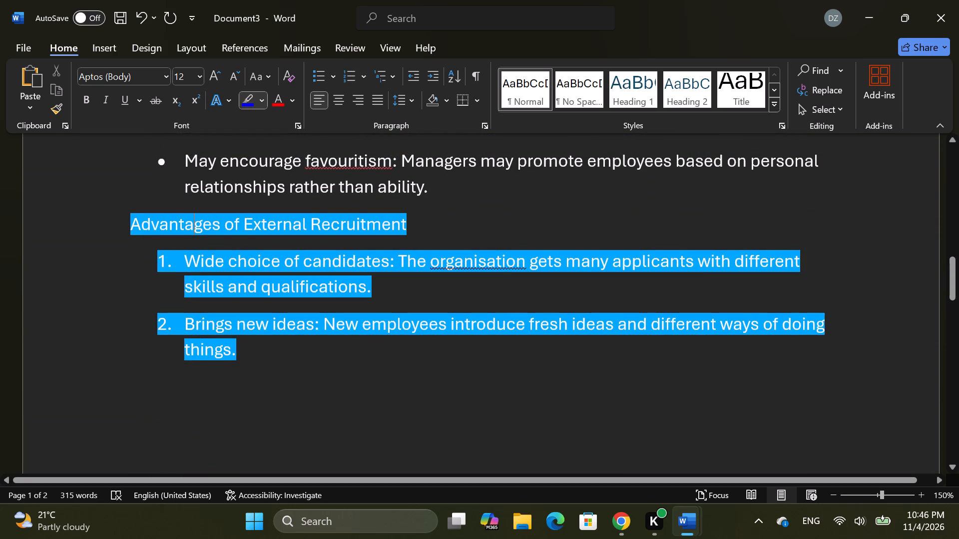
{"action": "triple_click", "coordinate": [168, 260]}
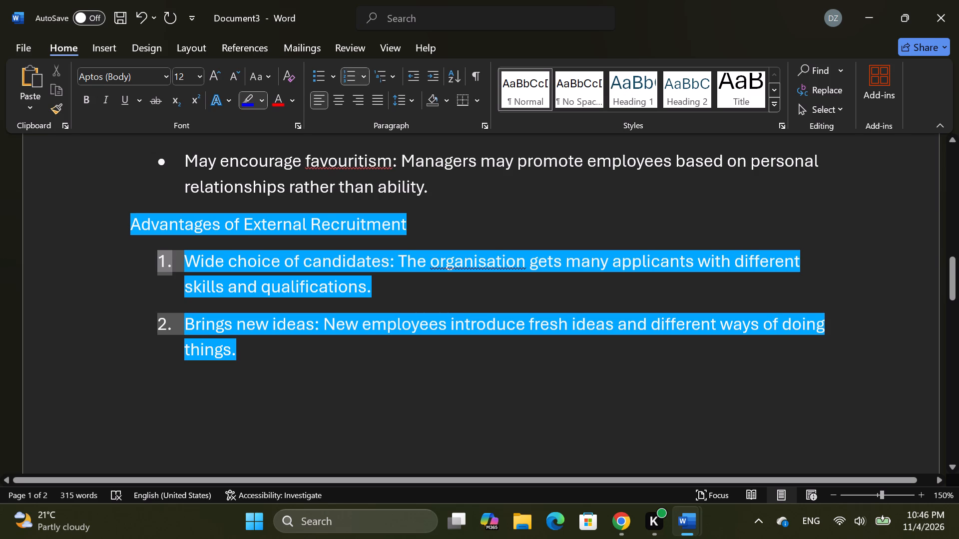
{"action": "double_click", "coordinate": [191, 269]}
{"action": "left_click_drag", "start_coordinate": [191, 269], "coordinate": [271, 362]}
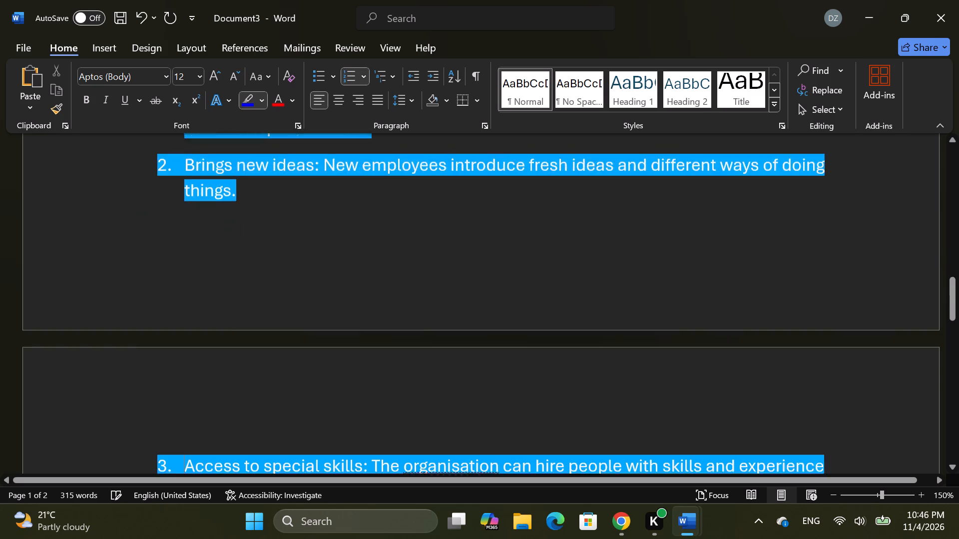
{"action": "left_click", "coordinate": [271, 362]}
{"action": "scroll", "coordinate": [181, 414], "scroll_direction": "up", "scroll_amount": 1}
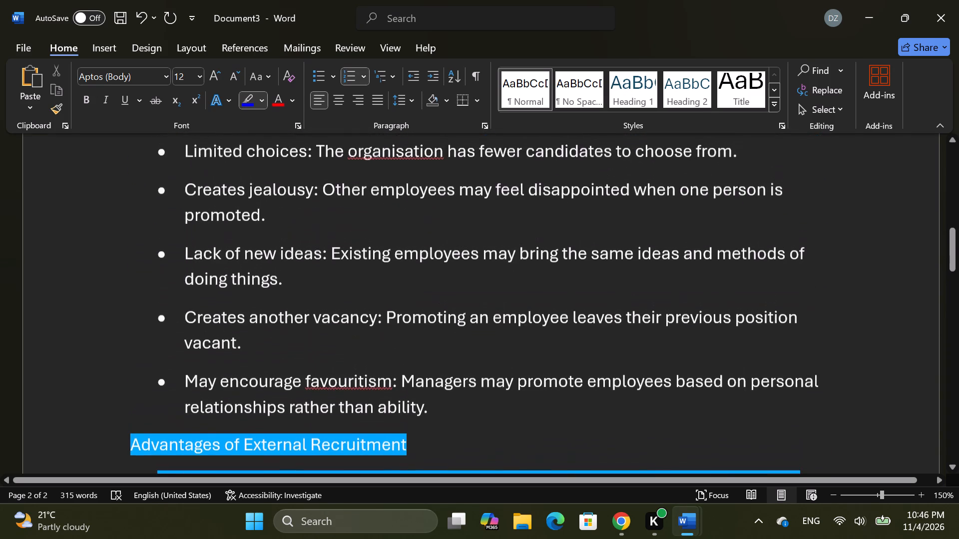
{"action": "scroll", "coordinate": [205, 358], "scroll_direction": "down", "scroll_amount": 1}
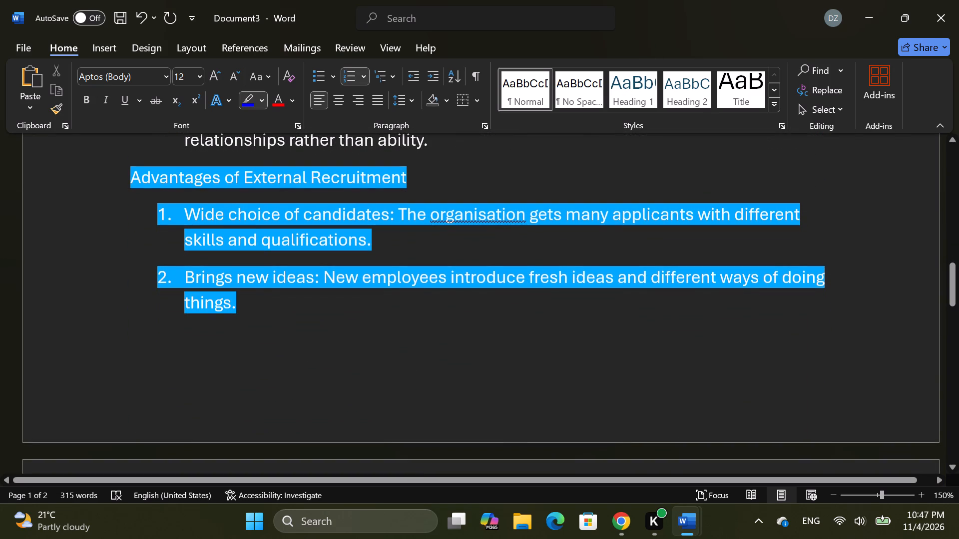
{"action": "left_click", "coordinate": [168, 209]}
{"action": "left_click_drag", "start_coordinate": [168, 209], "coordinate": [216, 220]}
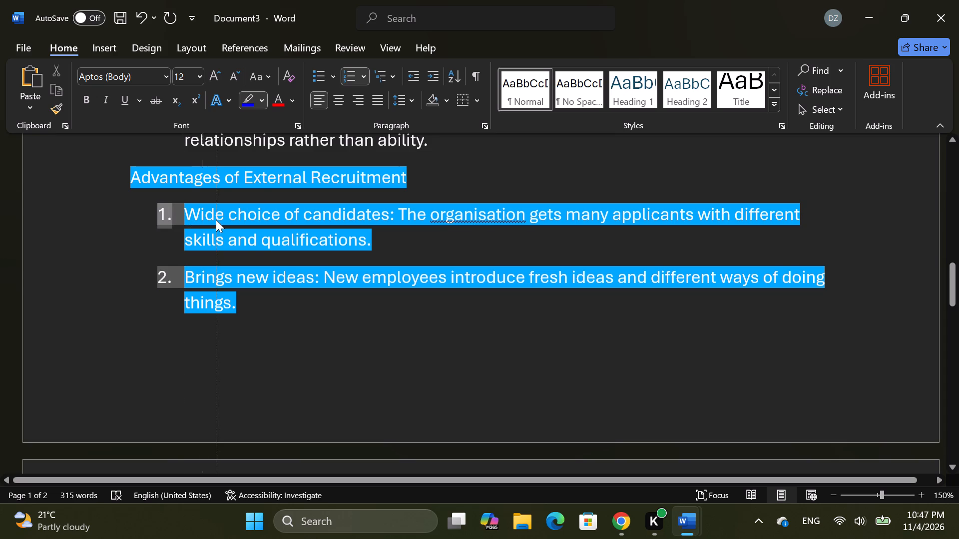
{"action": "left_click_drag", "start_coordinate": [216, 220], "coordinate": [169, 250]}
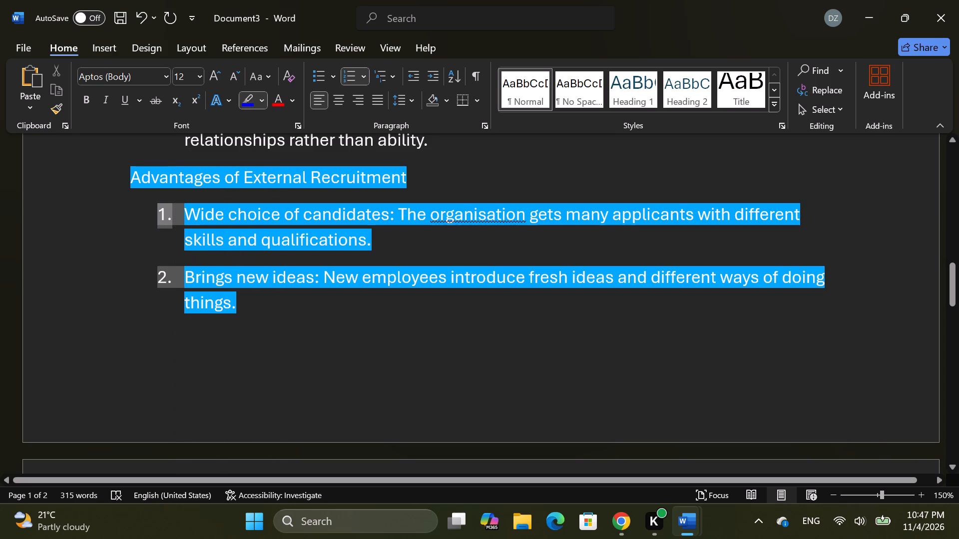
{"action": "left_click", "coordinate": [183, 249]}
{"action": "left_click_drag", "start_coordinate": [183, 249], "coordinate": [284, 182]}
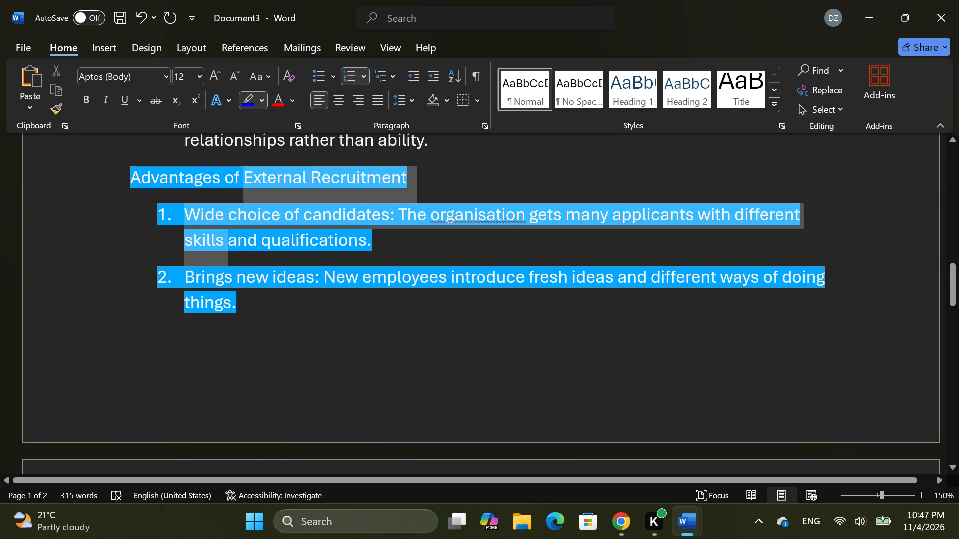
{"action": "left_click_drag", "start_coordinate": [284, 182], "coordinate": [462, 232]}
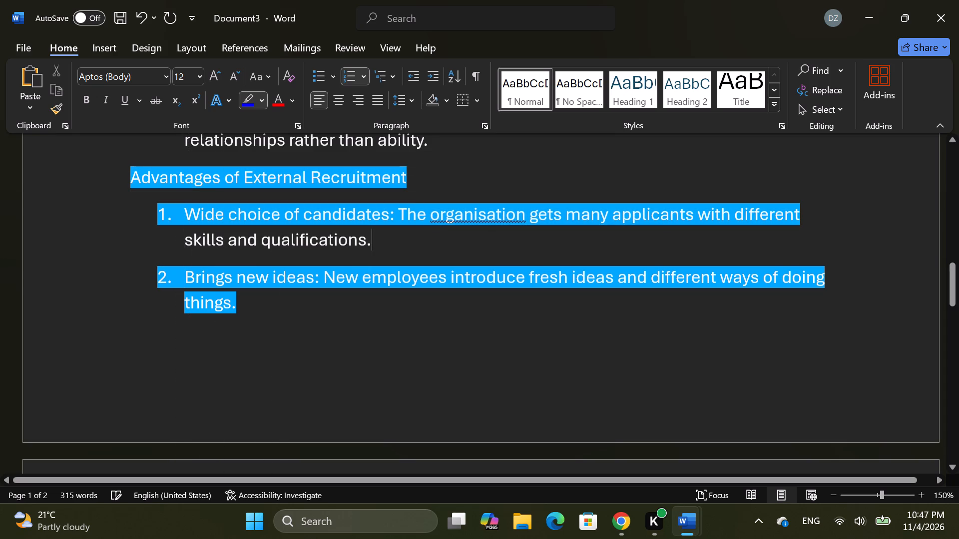
Shift the numbered list under "Advantages of External Recruitment" inward so its numbers start just past the middle of the page.
{"action": "left_click", "coordinate": [171, 208]}
{"action": "left_click_drag", "start_coordinate": [171, 208], "coordinate": [540, 269]}
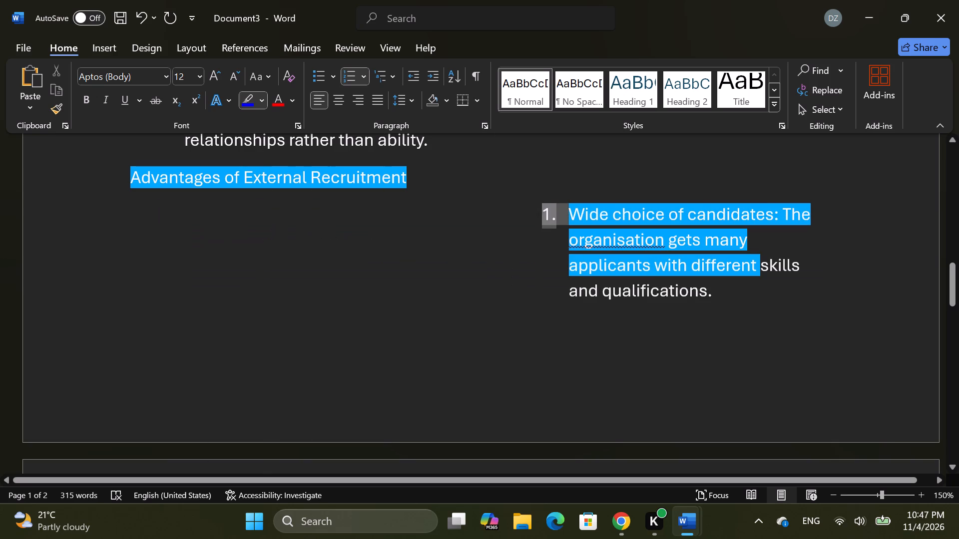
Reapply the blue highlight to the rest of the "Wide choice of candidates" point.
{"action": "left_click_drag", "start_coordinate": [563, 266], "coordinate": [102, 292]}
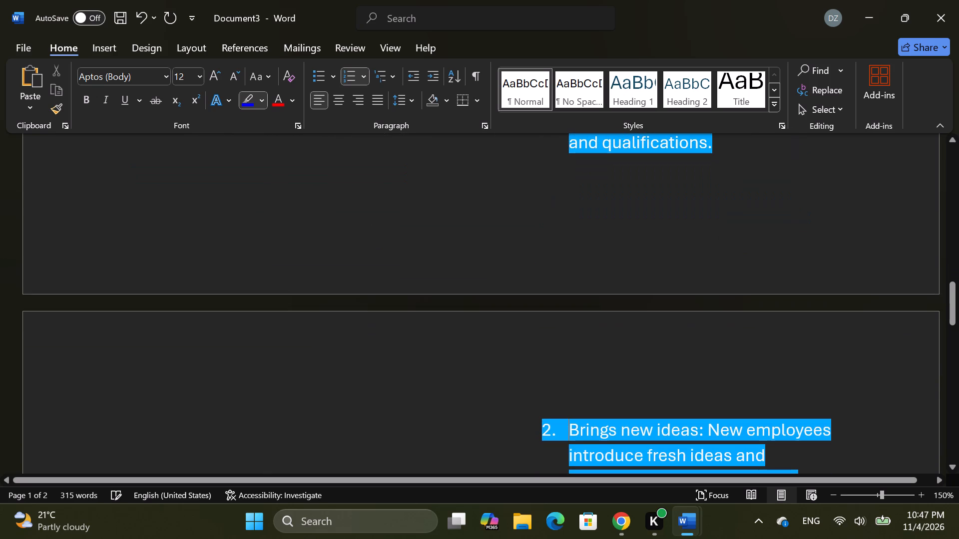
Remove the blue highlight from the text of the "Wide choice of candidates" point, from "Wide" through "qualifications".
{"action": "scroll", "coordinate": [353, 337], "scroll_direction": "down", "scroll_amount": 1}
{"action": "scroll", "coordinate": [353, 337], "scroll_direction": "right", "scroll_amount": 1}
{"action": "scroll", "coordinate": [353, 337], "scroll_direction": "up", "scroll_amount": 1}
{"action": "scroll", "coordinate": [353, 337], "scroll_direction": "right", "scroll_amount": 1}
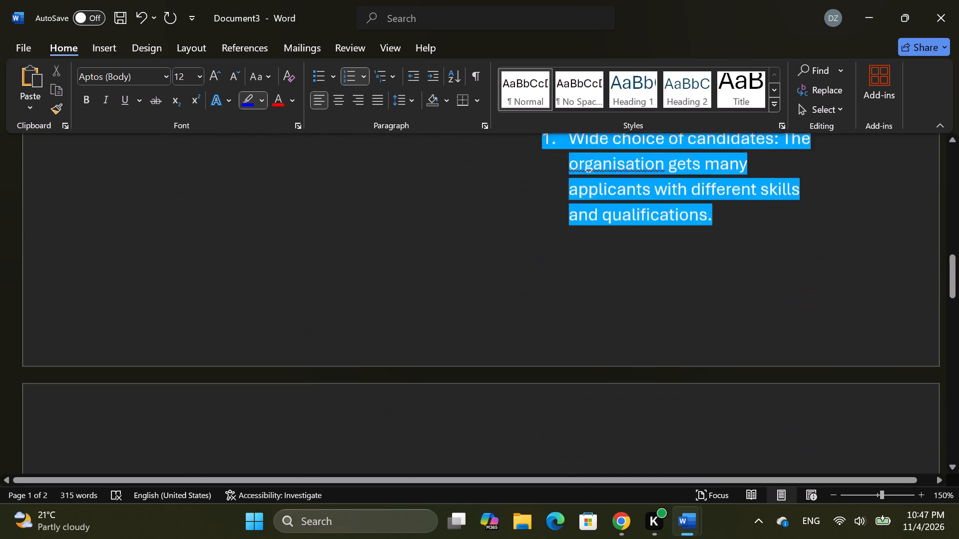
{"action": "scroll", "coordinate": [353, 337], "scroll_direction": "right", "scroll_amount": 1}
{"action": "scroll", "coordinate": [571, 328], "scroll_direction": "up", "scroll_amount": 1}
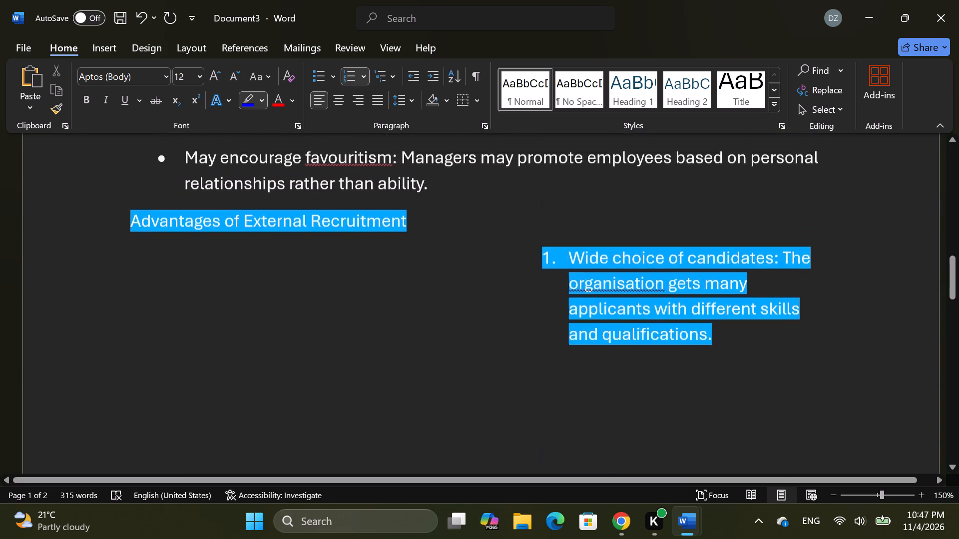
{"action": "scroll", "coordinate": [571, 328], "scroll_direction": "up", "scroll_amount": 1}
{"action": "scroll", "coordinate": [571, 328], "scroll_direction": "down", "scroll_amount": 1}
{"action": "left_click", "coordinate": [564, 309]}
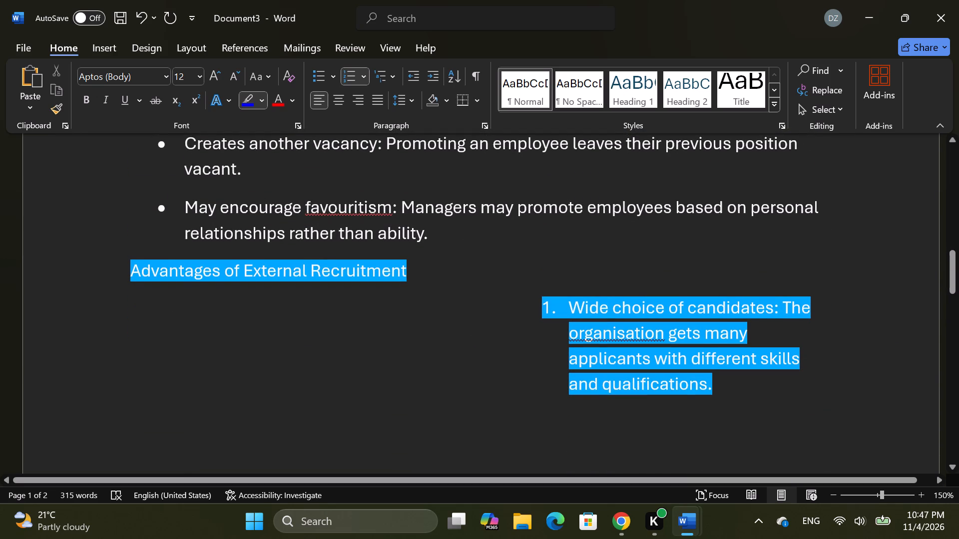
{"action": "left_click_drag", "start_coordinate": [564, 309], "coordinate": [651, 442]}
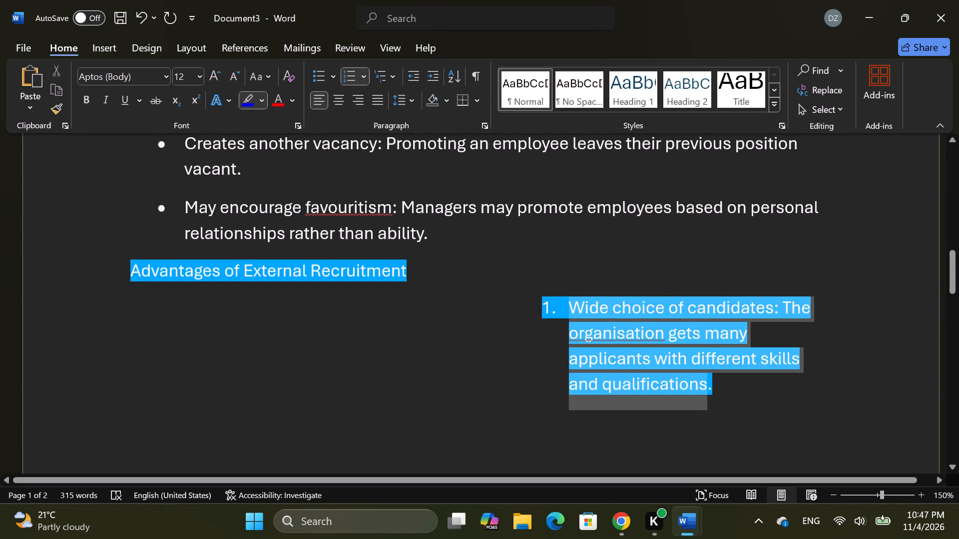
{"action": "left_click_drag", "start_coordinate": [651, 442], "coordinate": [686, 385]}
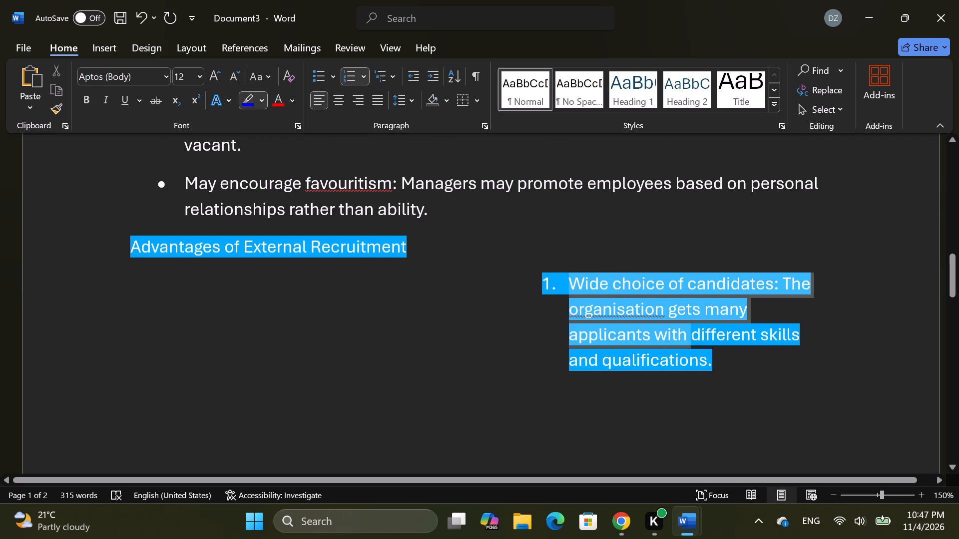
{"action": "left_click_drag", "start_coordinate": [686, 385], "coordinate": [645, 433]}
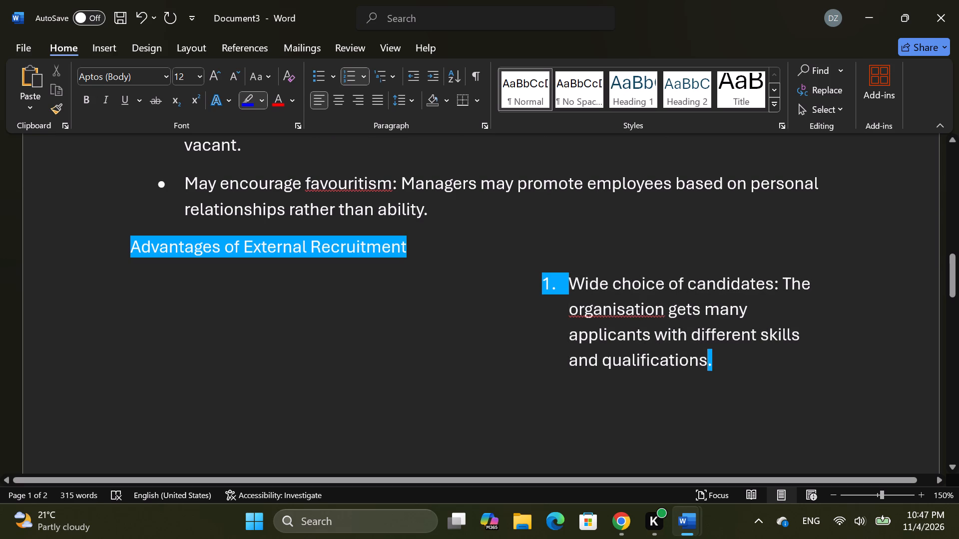
Indent the numbered list under "Advantages of External Recruitment" further, making it a narrow column near the page's outer margin.
{"action": "left_click_drag", "start_coordinate": [569, 281], "coordinate": [548, 283]}
{"action": "left_click", "coordinate": [548, 283]}
{"action": "left_click_drag", "start_coordinate": [548, 283], "coordinate": [705, 358]}
{"action": "left_click", "coordinate": [705, 358]}
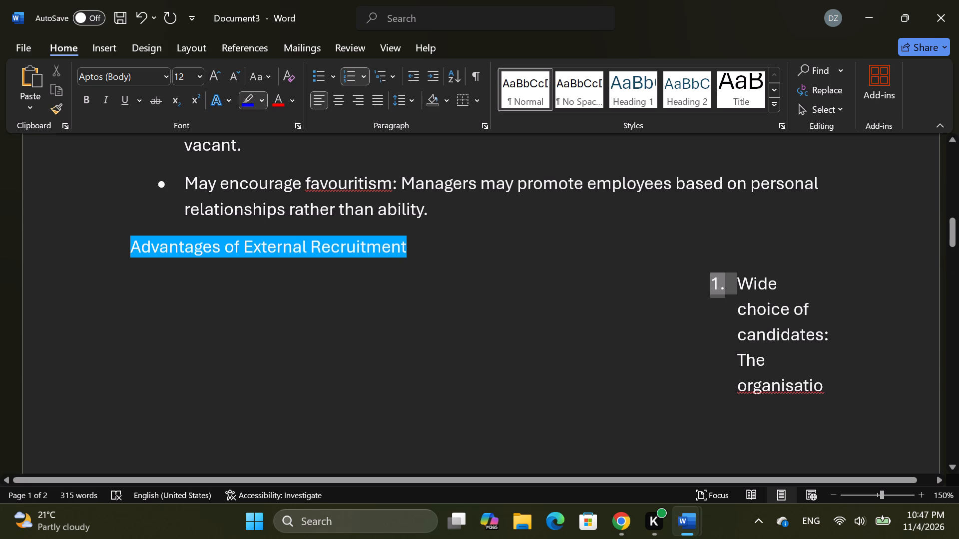
Highlight the full text of the "Wide choice of candidates" point in blue again.
{"action": "left_click", "coordinate": [719, 360]}
{"action": "left_click_drag", "start_coordinate": [719, 360], "coordinate": [718, 360]}
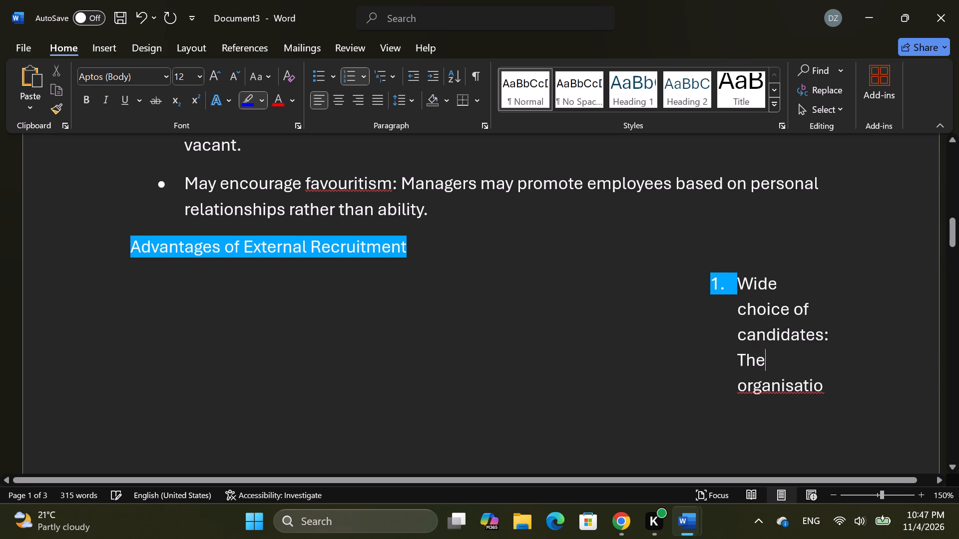
{"action": "left_click_drag", "start_coordinate": [718, 360], "coordinate": [531, 364]}
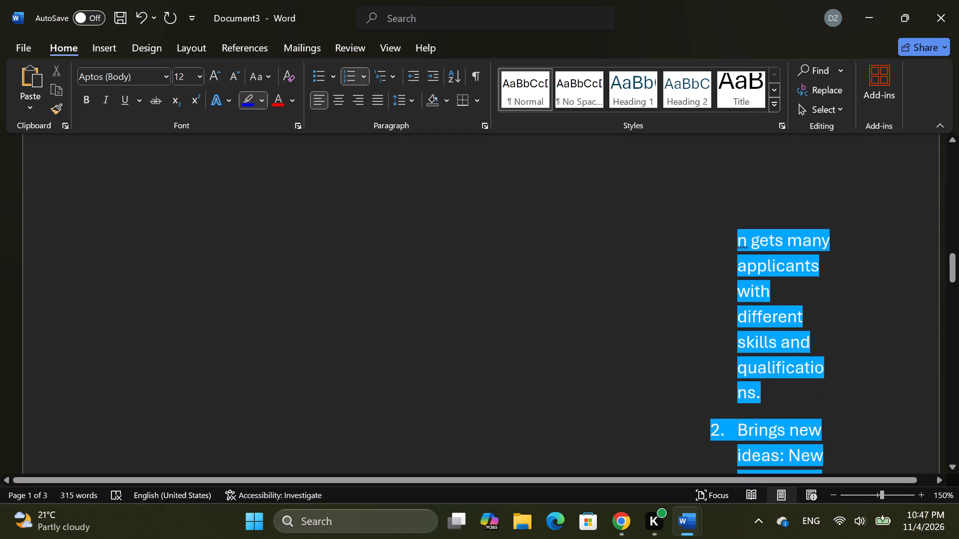
Apply the blue highlighter from "Wide choice of candidates" through the full stop after "develop" in the "Improves organisational growth" point.
{"action": "scroll", "coordinate": [561, 377], "scroll_direction": "up", "scroll_amount": 4}
{"action": "scroll", "coordinate": [561, 377], "scroll_direction": "right", "scroll_amount": 1}
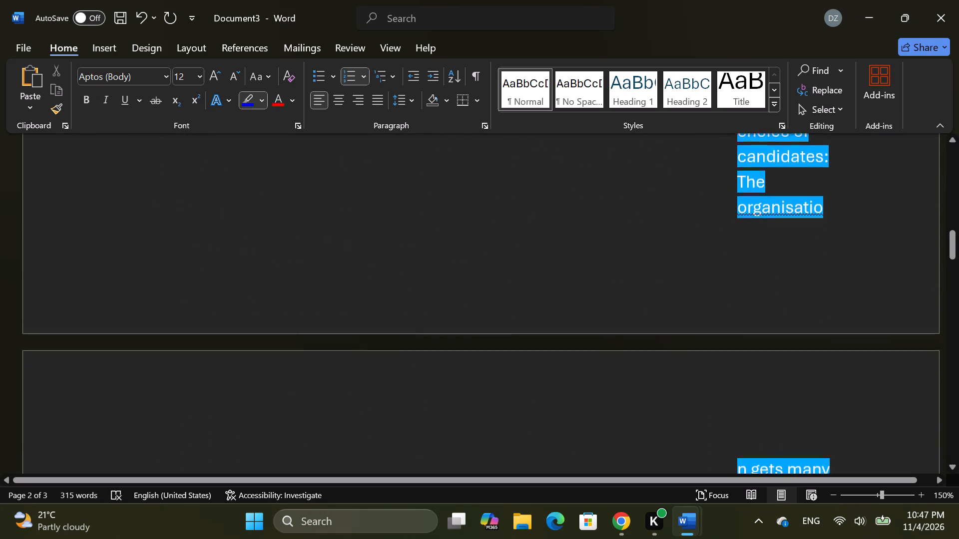
{"action": "scroll", "coordinate": [561, 377], "scroll_direction": "right", "scroll_amount": 1}
{"action": "left_click", "coordinate": [708, 371]}
{"action": "left_click_drag", "start_coordinate": [708, 371], "coordinate": [737, 389]}
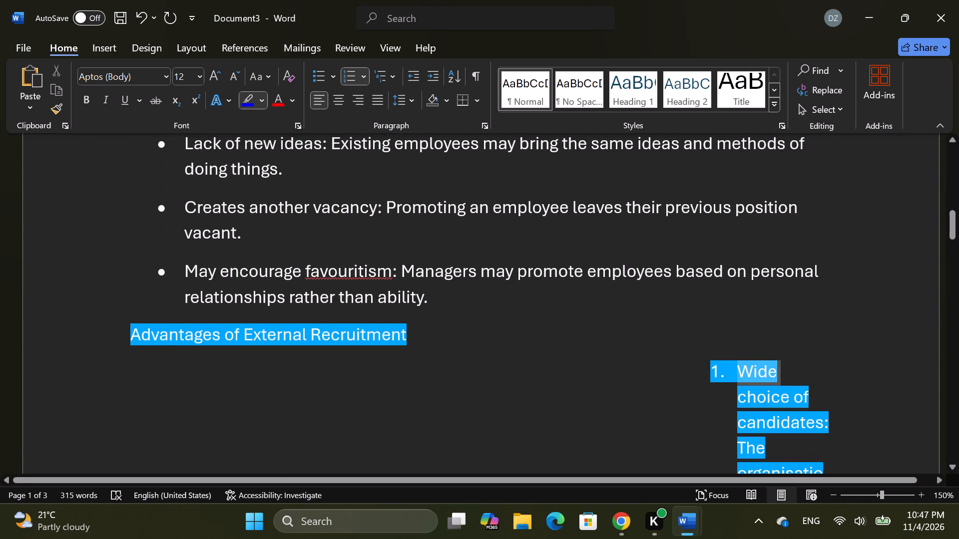
{"action": "left_click_drag", "start_coordinate": [737, 389], "coordinate": [758, 493]}
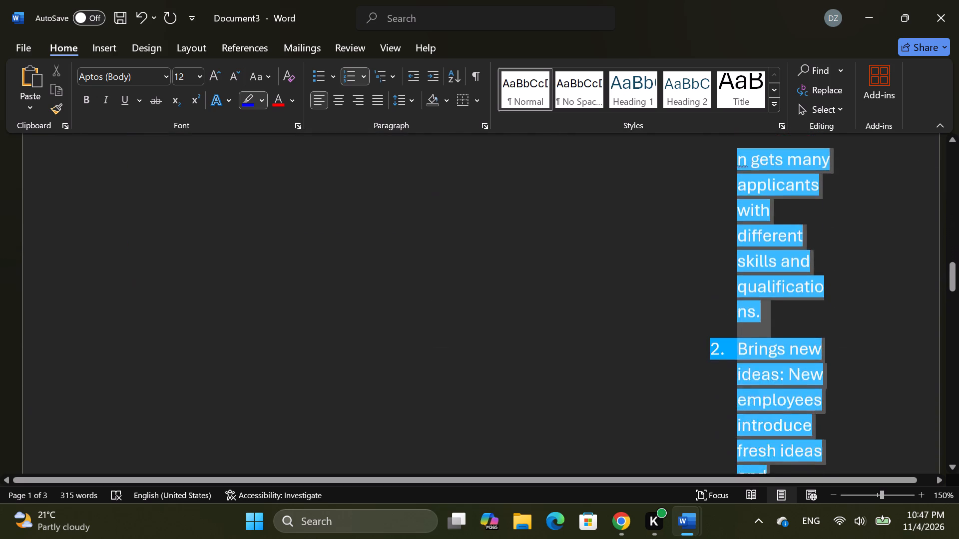
{"action": "left_click_drag", "start_coordinate": [758, 493], "coordinate": [765, 471]}
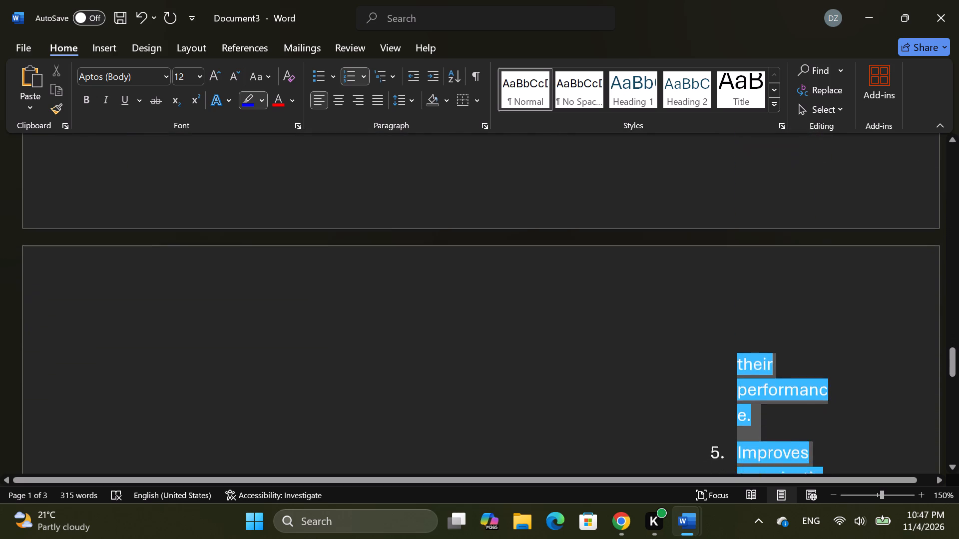
{"action": "left_click_drag", "start_coordinate": [765, 471], "coordinate": [753, 239]}
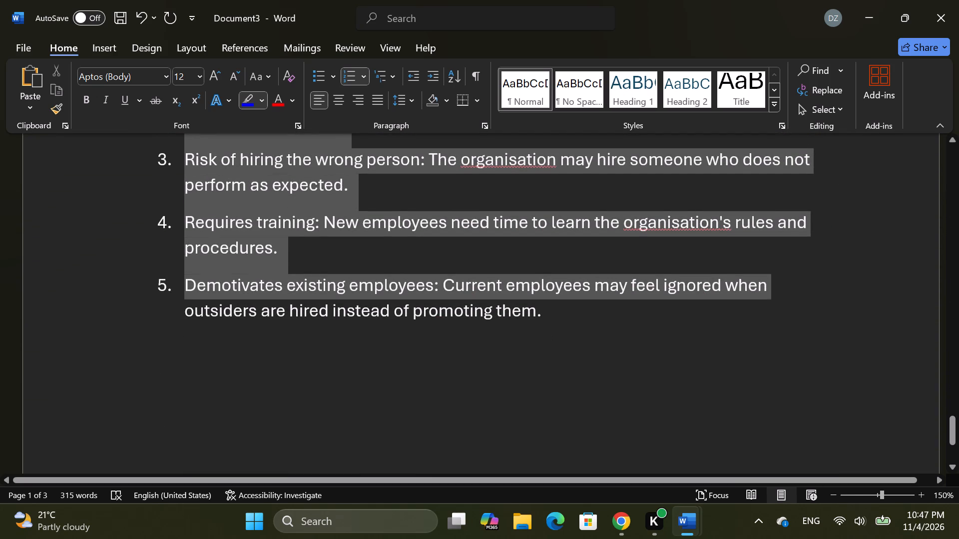
{"action": "left_click_drag", "start_coordinate": [753, 239], "coordinate": [768, 368]}
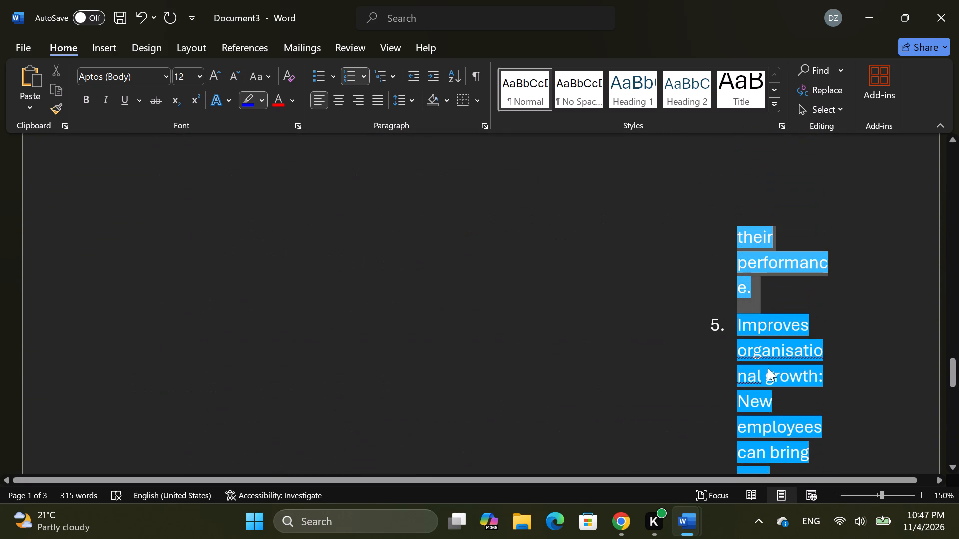
{"action": "left_click_drag", "start_coordinate": [768, 368], "coordinate": [711, 437]}
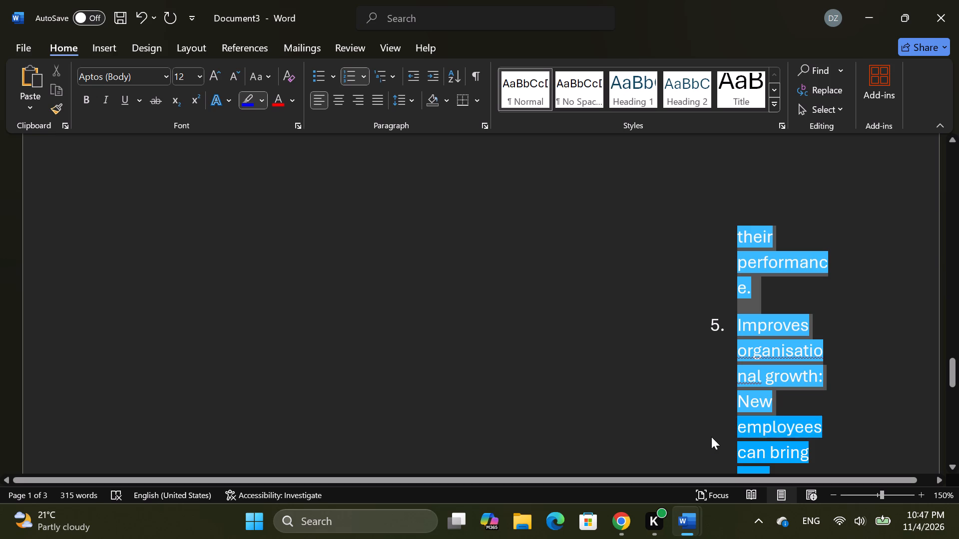
{"action": "left_click_drag", "start_coordinate": [711, 437], "coordinate": [796, 235]}
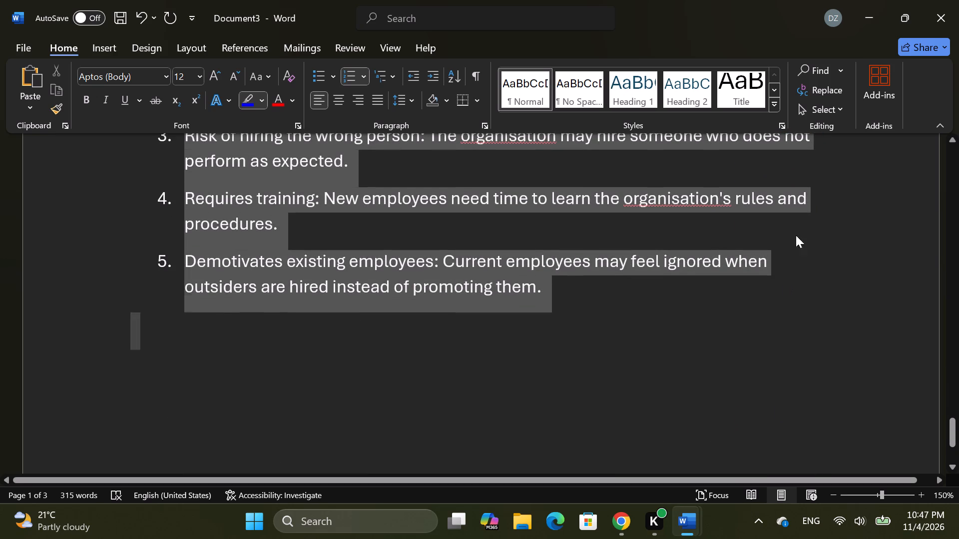
{"action": "left_click_drag", "start_coordinate": [796, 235], "coordinate": [853, 159]}
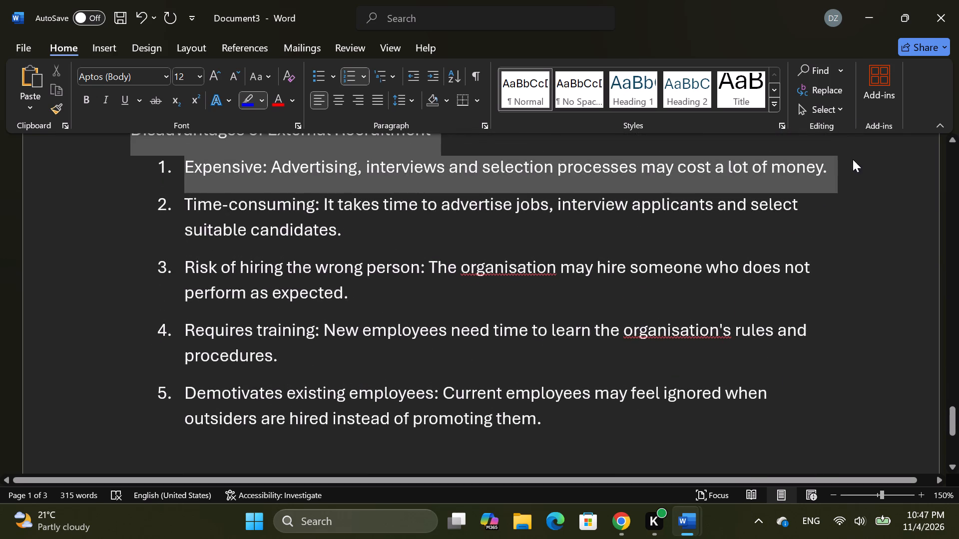
{"action": "left_click_drag", "start_coordinate": [853, 159], "coordinate": [808, 306]}
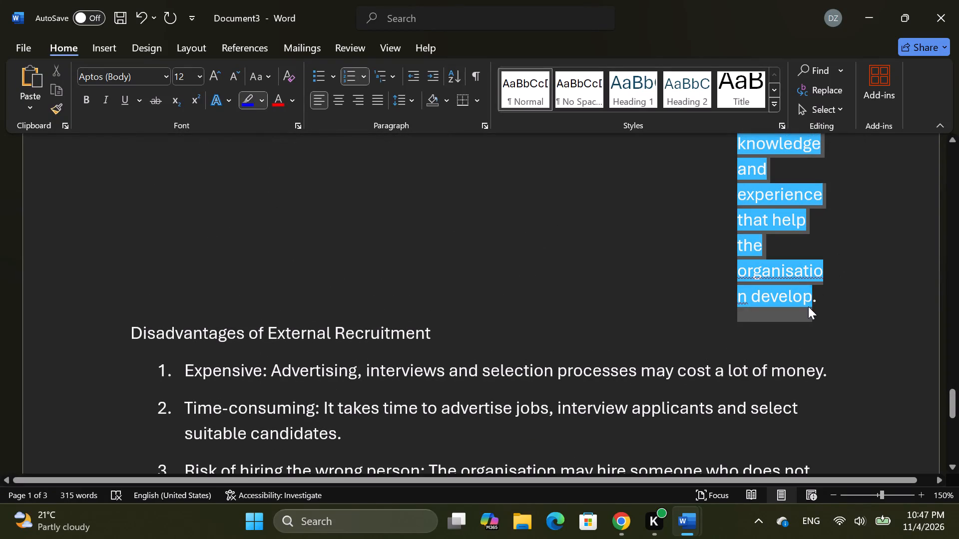
{"action": "left_click_drag", "start_coordinate": [808, 306], "coordinate": [815, 296]}
{"action": "left_click", "coordinate": [815, 296]}
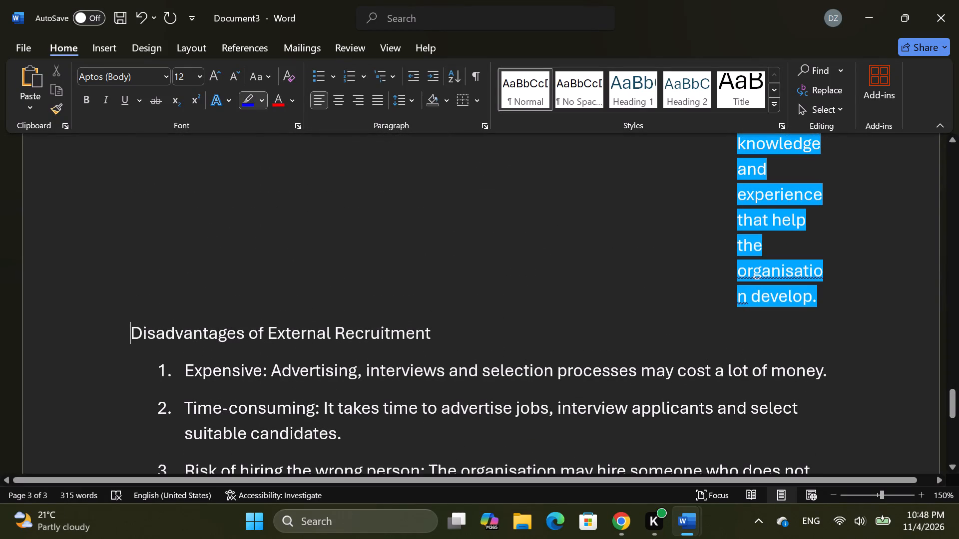
Turn off the text highlighter.
{"action": "double_click", "coordinate": [815, 296]}
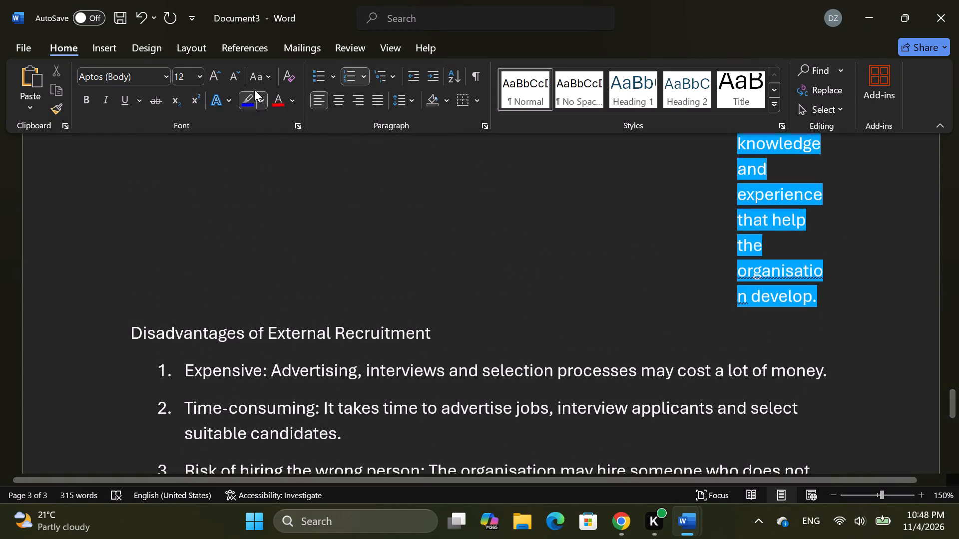
{"action": "left_click", "coordinate": [252, 92]}
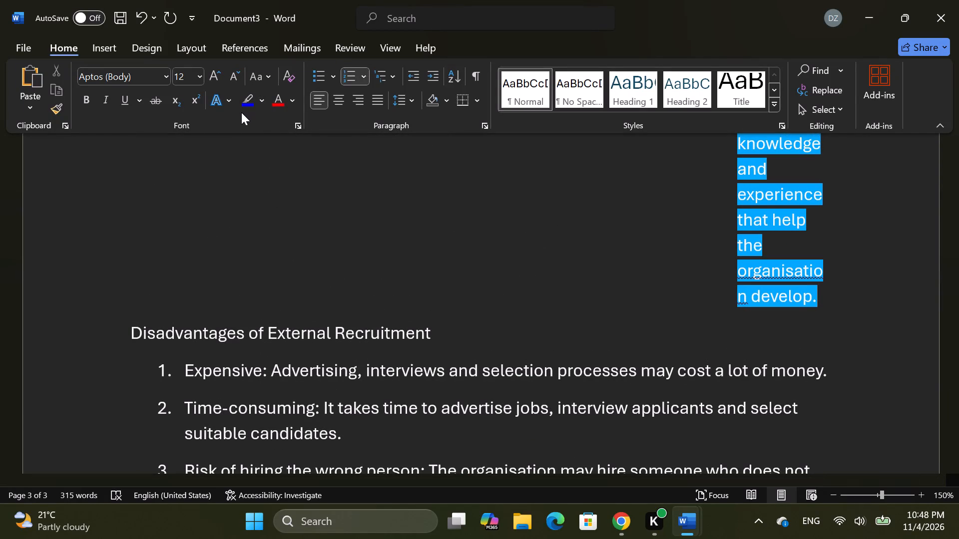
Set the text highlight colour to No Color.
{"action": "left_click", "coordinate": [241, 112]}
{"action": "left_click", "coordinate": [259, 110]}
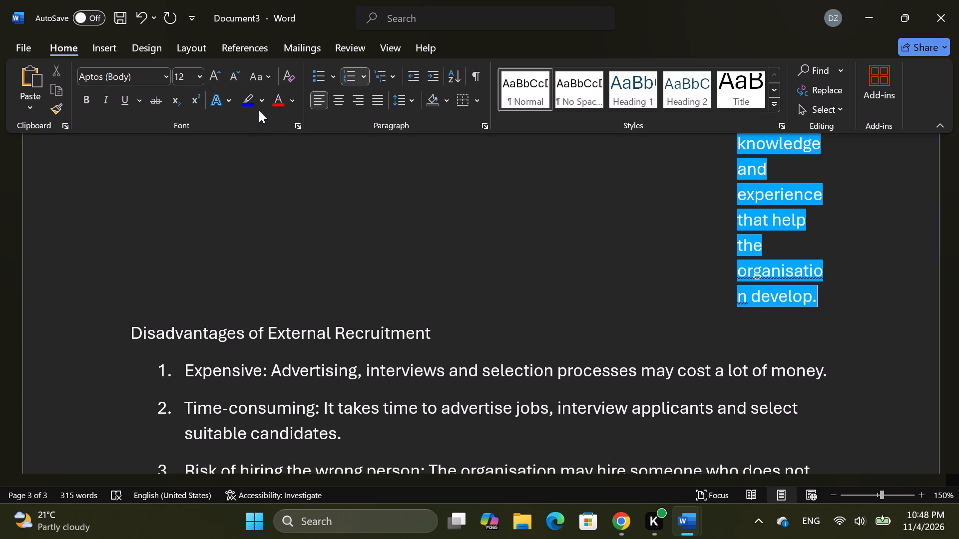
{"action": "left_click", "coordinate": [261, 108]}
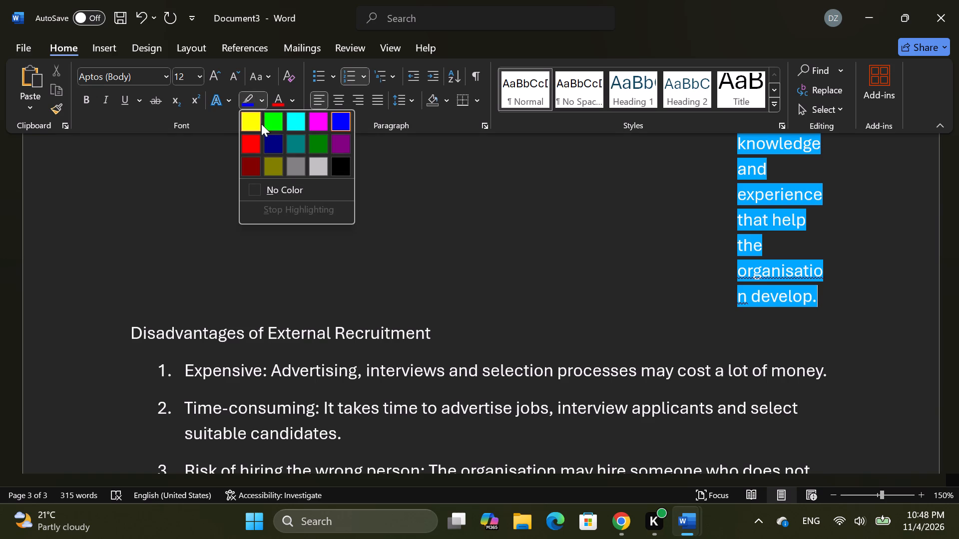
{"action": "left_click", "coordinate": [258, 186]}
Move the numbered list under "Advantages of External Recruitment" back towards the margin, roughly in line with the bulleted list above it.
{"action": "scroll", "coordinate": [559, 239], "scroll_direction": "up", "scroll_amount": 3}
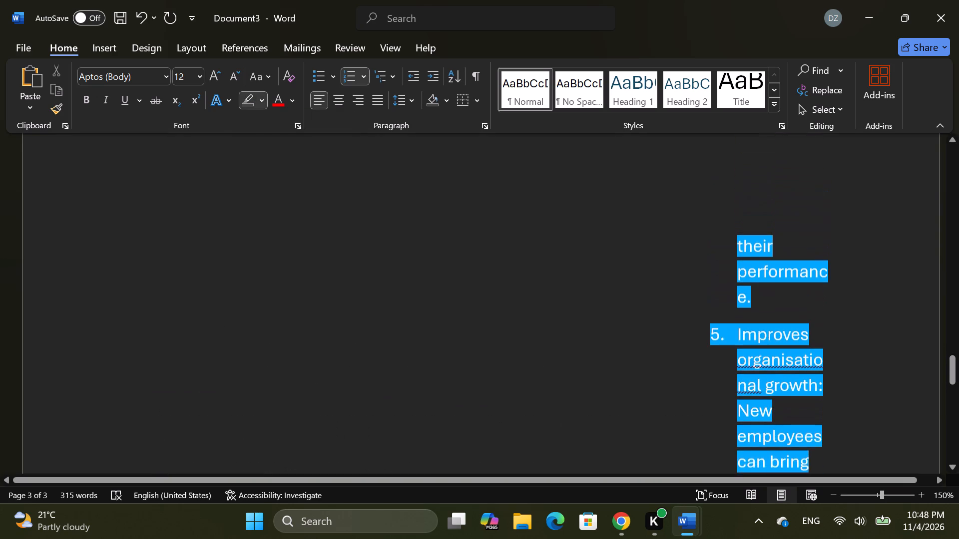
{"action": "scroll", "coordinate": [559, 239], "scroll_direction": "up", "scroll_amount": 1}
{"action": "scroll", "coordinate": [652, 223], "scroll_direction": "up", "scroll_amount": 2}
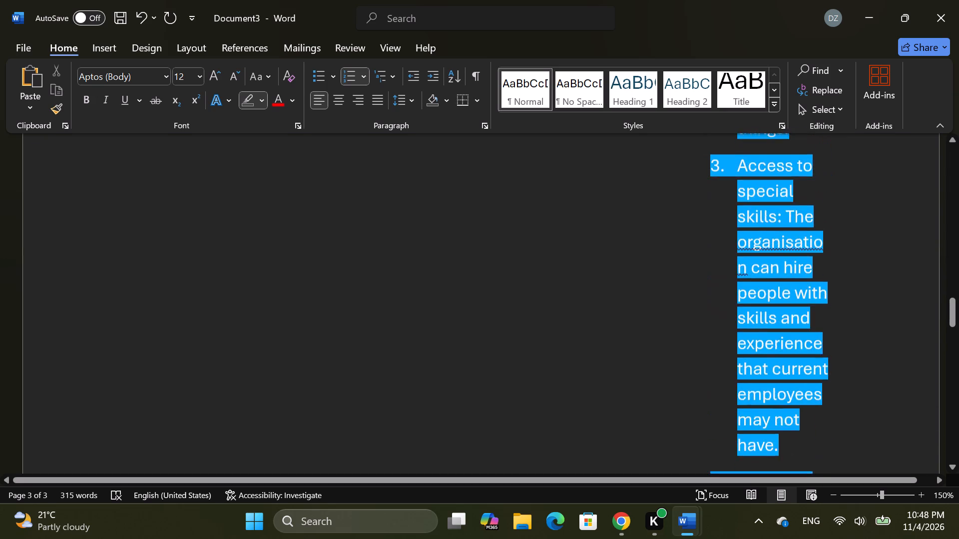
{"action": "scroll", "coordinate": [652, 223], "scroll_direction": "up", "scroll_amount": 4}
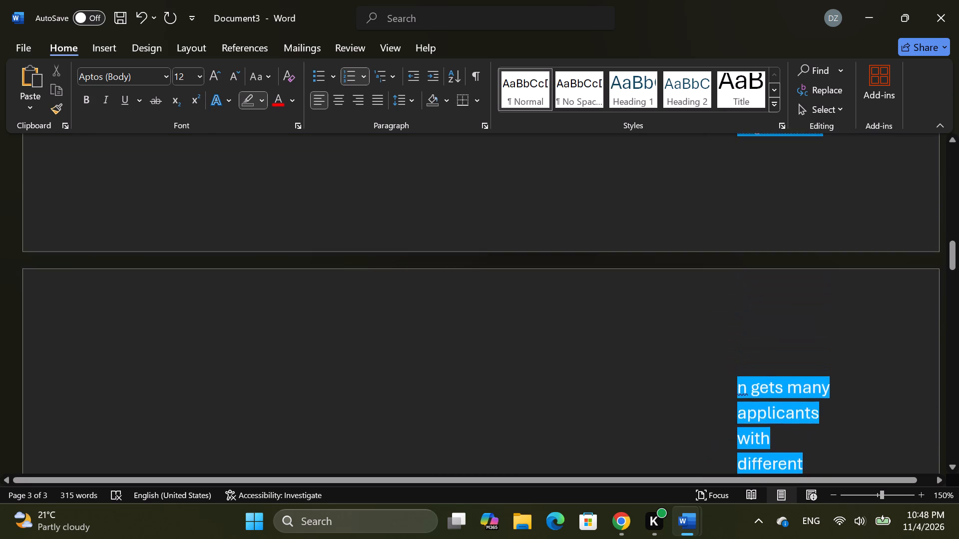
{"action": "scroll", "coordinate": [652, 223], "scroll_direction": "up", "scroll_amount": 2}
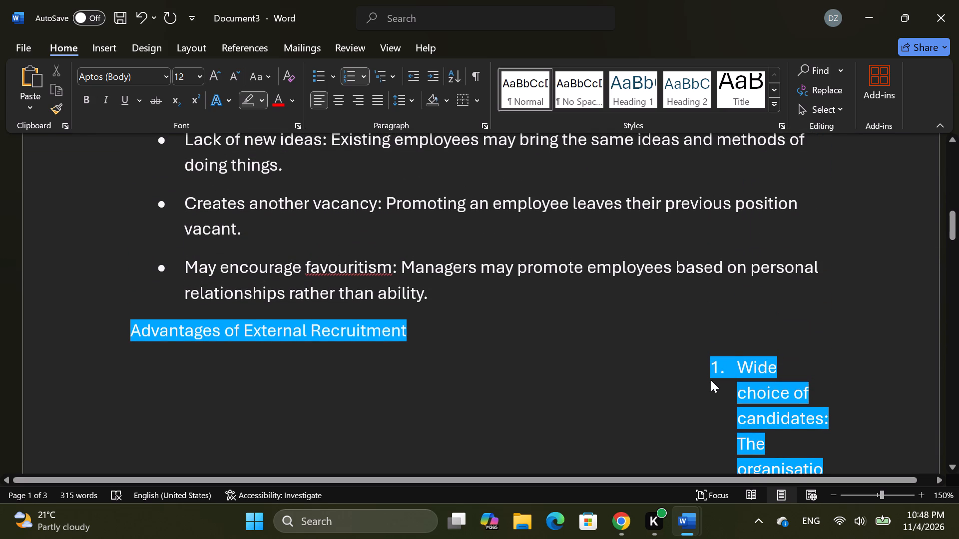
{"action": "left_click", "coordinate": [711, 380]}
{"action": "left_click_drag", "start_coordinate": [711, 380], "coordinate": [385, 473]}
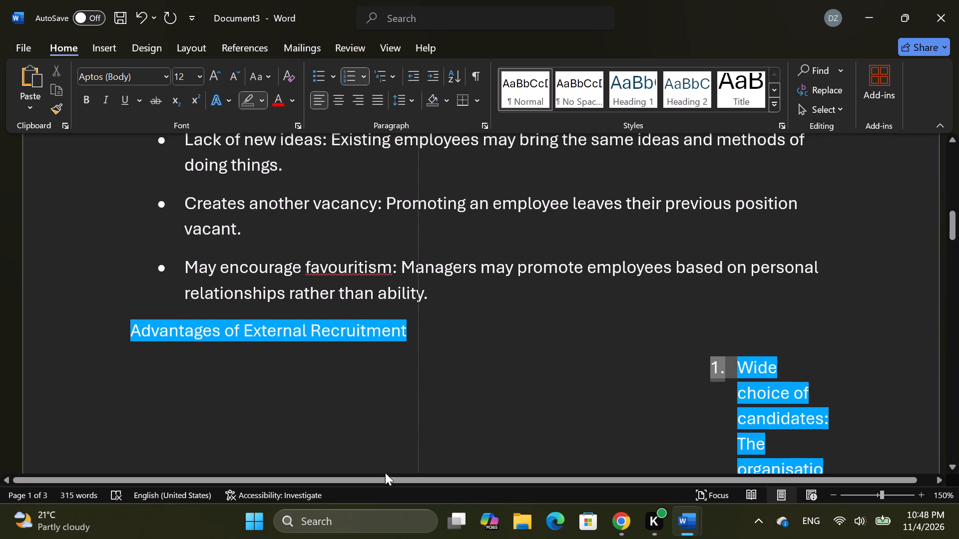
{"action": "left_click_drag", "start_coordinate": [385, 473], "coordinate": [128, 458]}
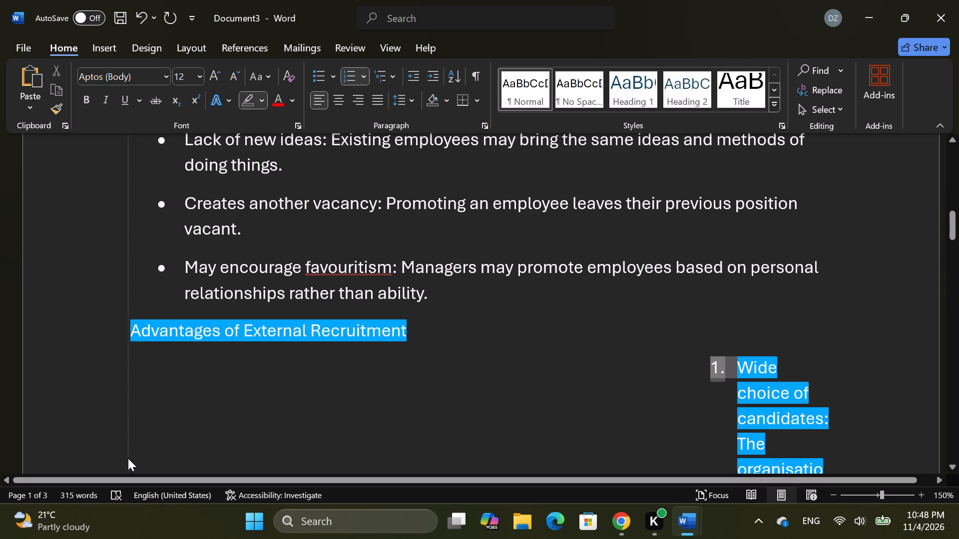
{"action": "left_click_drag", "start_coordinate": [128, 458], "coordinate": [154, 465]}
{"action": "left_click_drag", "start_coordinate": [154, 465], "coordinate": [161, 470]}
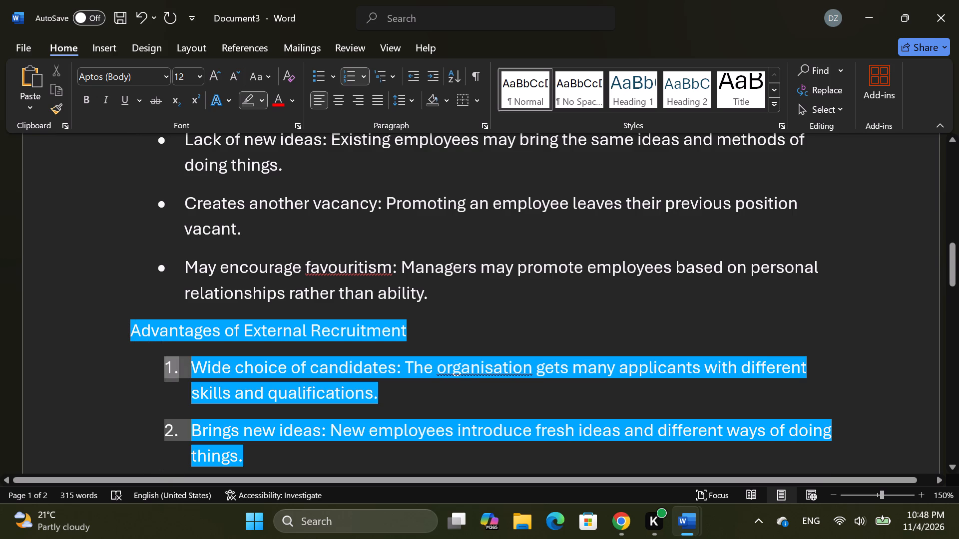
{"action": "left_click", "coordinate": [499, 389]}
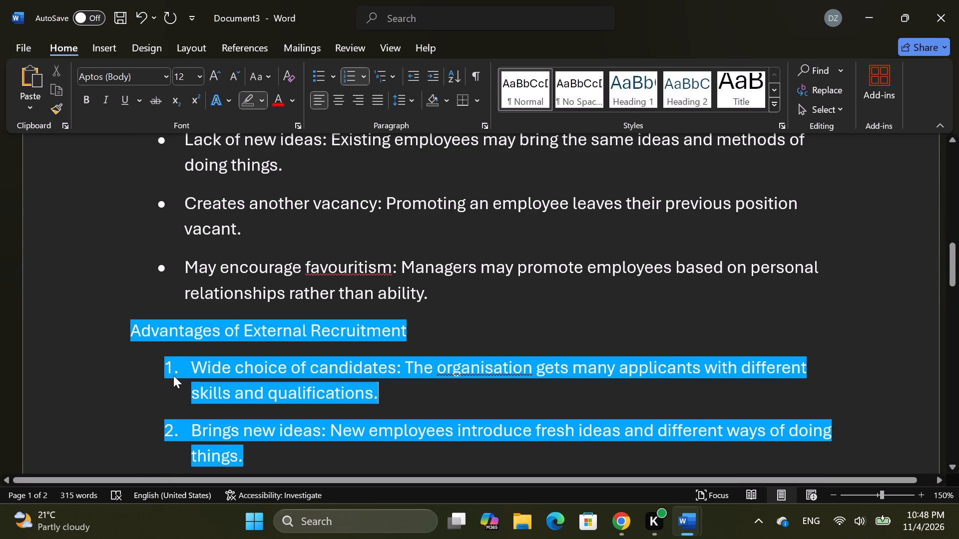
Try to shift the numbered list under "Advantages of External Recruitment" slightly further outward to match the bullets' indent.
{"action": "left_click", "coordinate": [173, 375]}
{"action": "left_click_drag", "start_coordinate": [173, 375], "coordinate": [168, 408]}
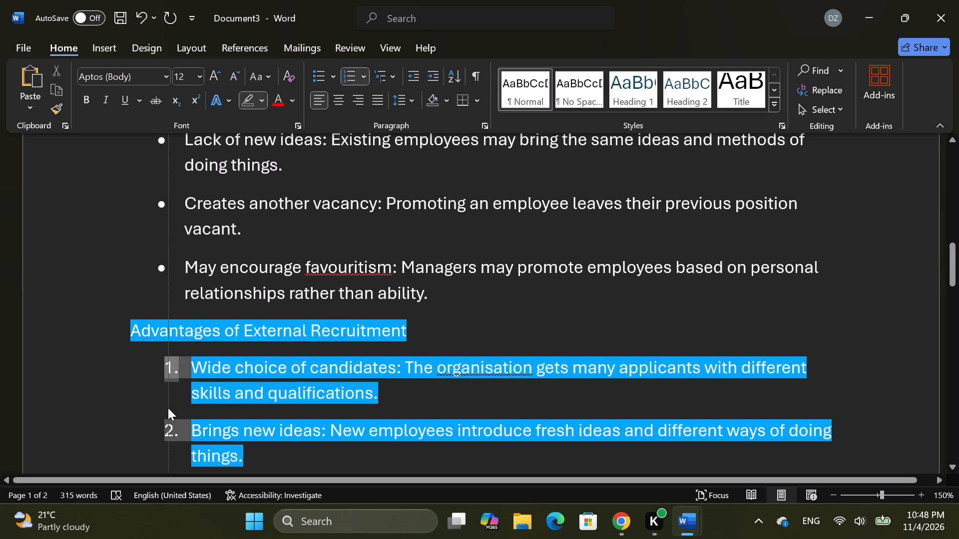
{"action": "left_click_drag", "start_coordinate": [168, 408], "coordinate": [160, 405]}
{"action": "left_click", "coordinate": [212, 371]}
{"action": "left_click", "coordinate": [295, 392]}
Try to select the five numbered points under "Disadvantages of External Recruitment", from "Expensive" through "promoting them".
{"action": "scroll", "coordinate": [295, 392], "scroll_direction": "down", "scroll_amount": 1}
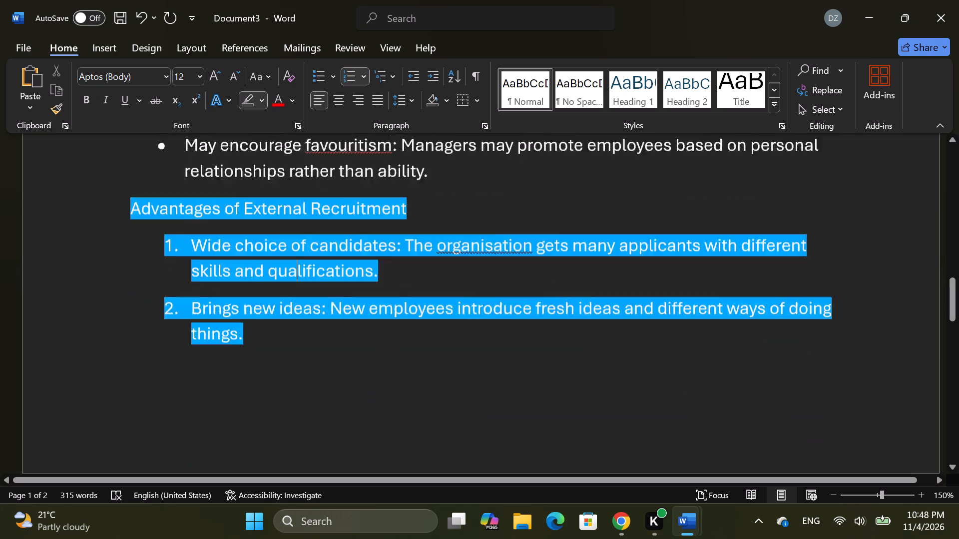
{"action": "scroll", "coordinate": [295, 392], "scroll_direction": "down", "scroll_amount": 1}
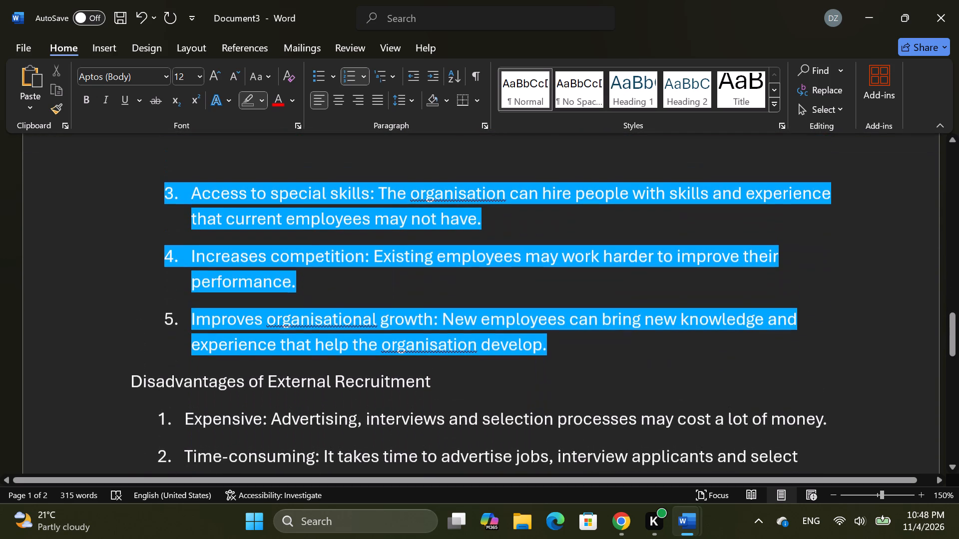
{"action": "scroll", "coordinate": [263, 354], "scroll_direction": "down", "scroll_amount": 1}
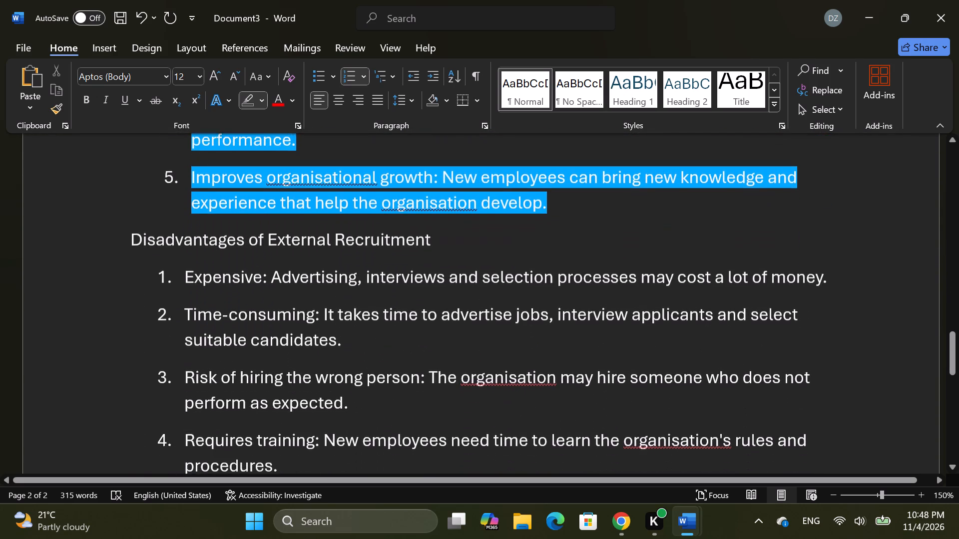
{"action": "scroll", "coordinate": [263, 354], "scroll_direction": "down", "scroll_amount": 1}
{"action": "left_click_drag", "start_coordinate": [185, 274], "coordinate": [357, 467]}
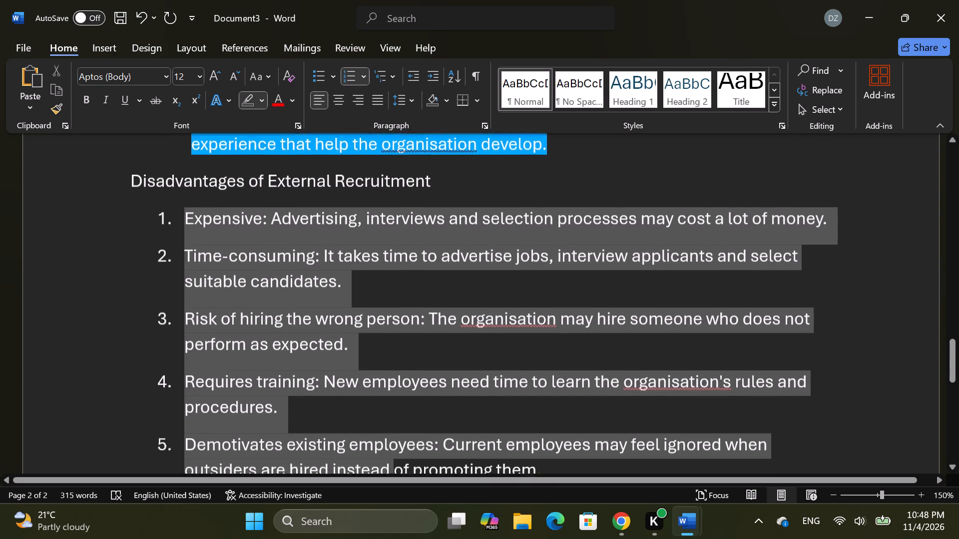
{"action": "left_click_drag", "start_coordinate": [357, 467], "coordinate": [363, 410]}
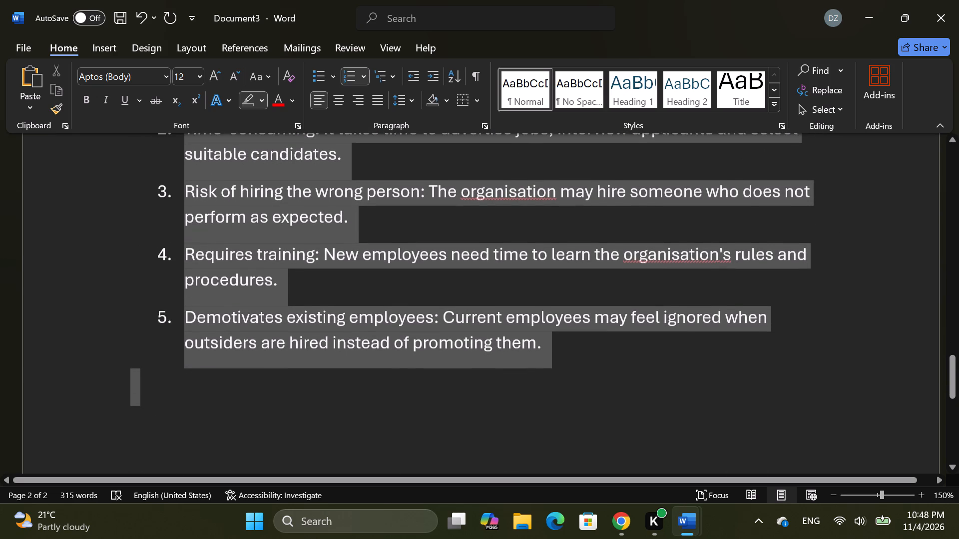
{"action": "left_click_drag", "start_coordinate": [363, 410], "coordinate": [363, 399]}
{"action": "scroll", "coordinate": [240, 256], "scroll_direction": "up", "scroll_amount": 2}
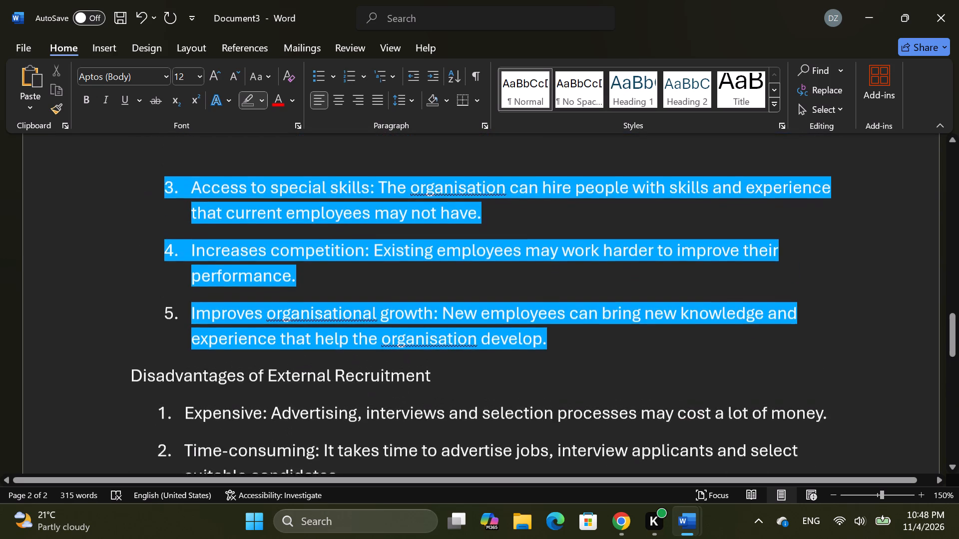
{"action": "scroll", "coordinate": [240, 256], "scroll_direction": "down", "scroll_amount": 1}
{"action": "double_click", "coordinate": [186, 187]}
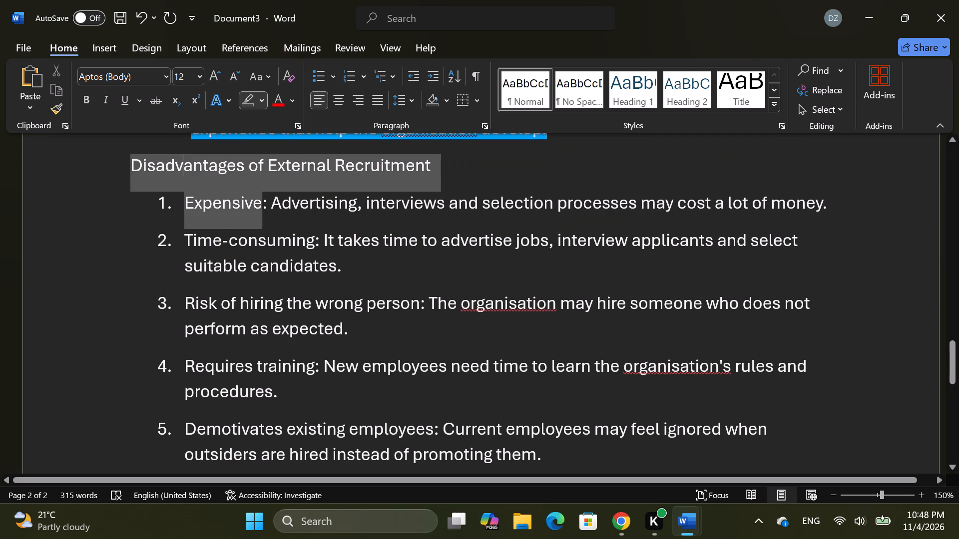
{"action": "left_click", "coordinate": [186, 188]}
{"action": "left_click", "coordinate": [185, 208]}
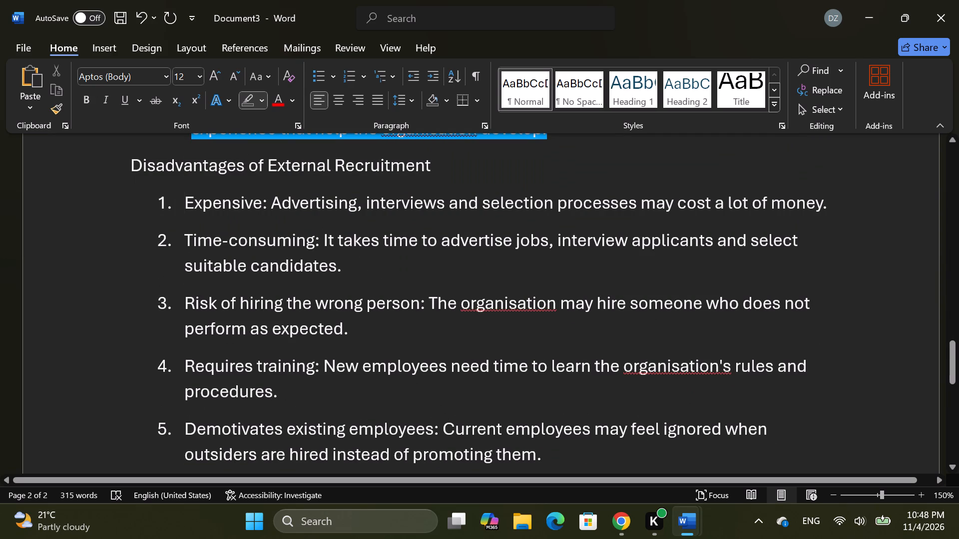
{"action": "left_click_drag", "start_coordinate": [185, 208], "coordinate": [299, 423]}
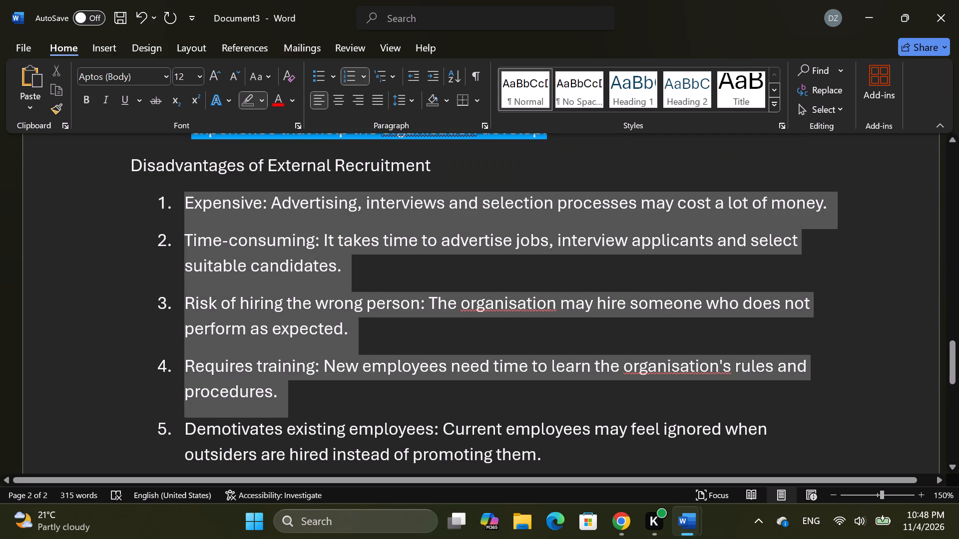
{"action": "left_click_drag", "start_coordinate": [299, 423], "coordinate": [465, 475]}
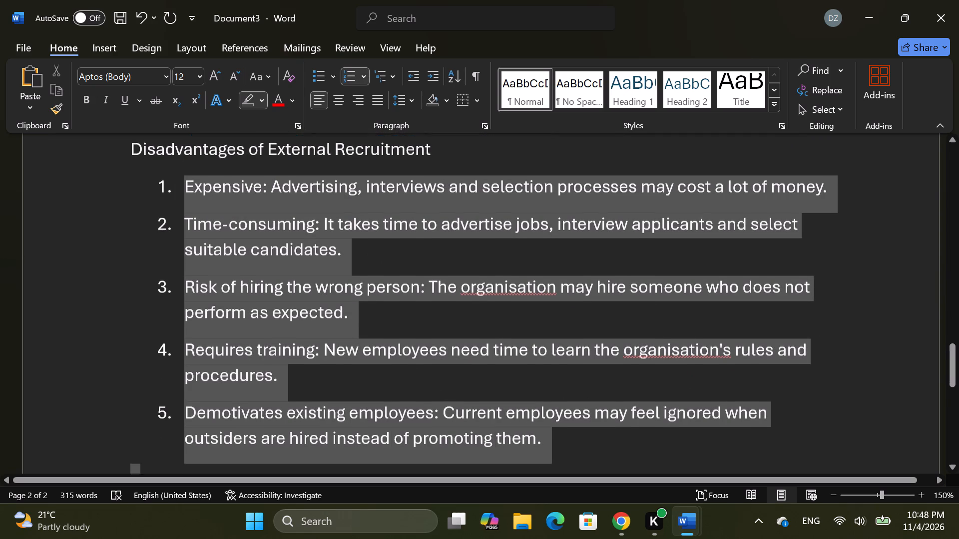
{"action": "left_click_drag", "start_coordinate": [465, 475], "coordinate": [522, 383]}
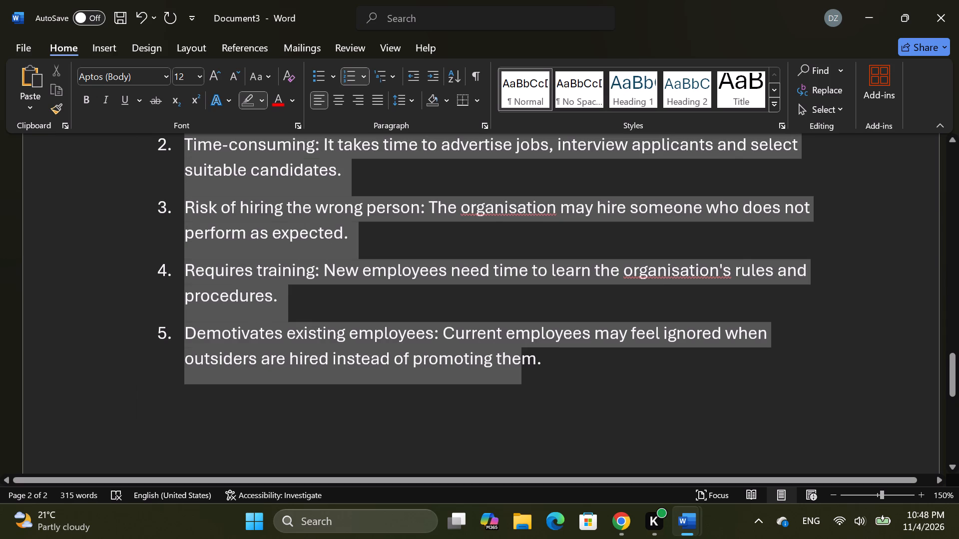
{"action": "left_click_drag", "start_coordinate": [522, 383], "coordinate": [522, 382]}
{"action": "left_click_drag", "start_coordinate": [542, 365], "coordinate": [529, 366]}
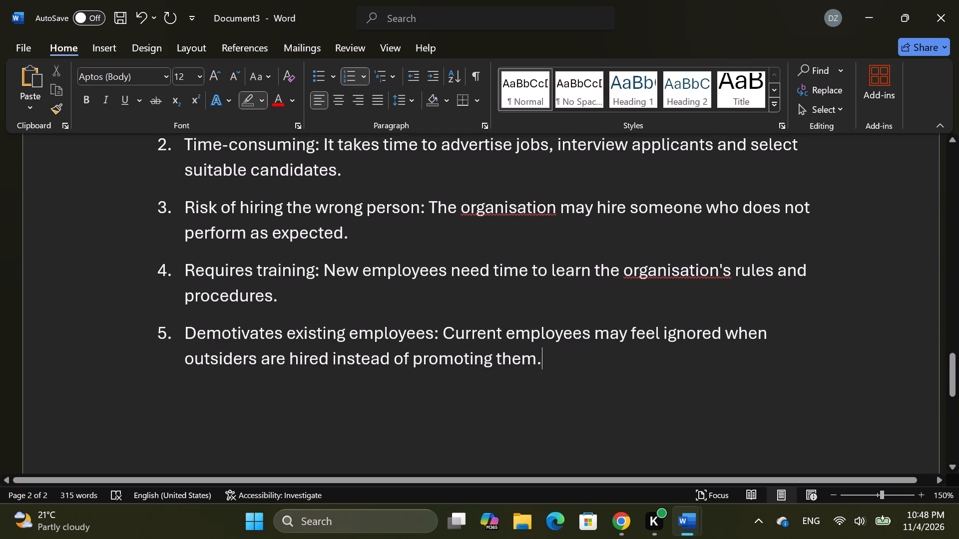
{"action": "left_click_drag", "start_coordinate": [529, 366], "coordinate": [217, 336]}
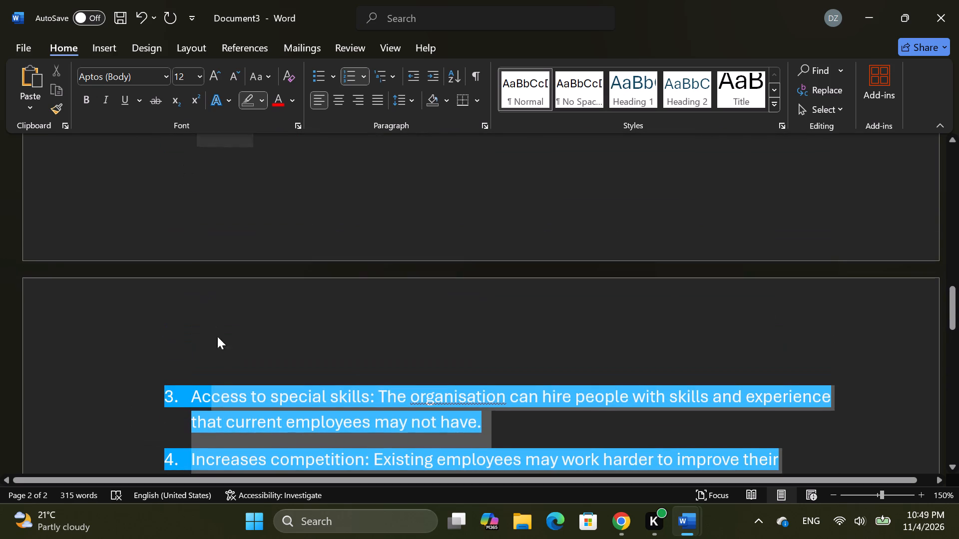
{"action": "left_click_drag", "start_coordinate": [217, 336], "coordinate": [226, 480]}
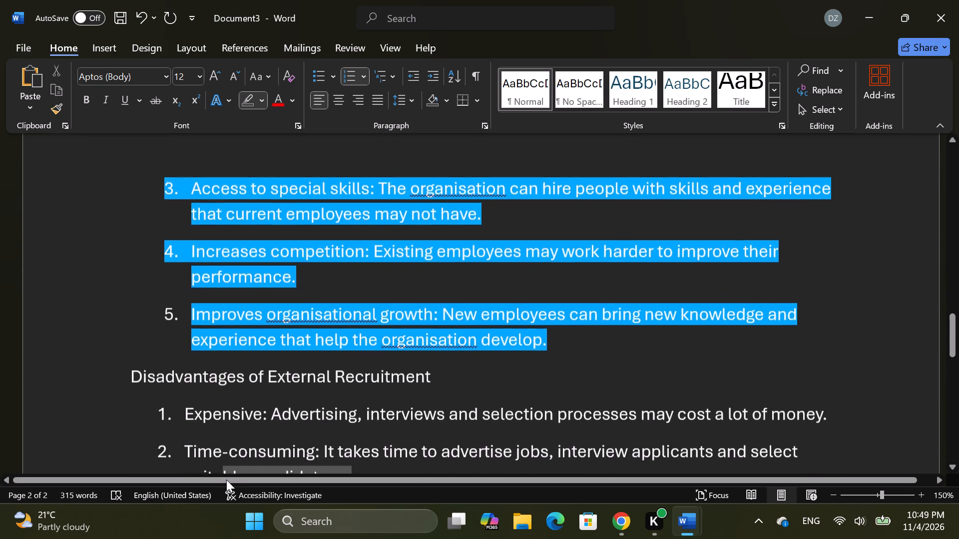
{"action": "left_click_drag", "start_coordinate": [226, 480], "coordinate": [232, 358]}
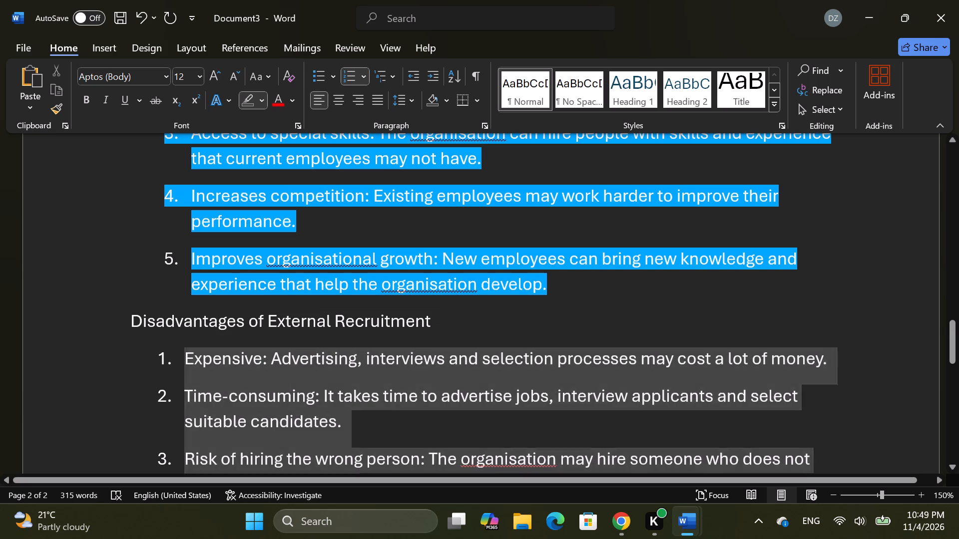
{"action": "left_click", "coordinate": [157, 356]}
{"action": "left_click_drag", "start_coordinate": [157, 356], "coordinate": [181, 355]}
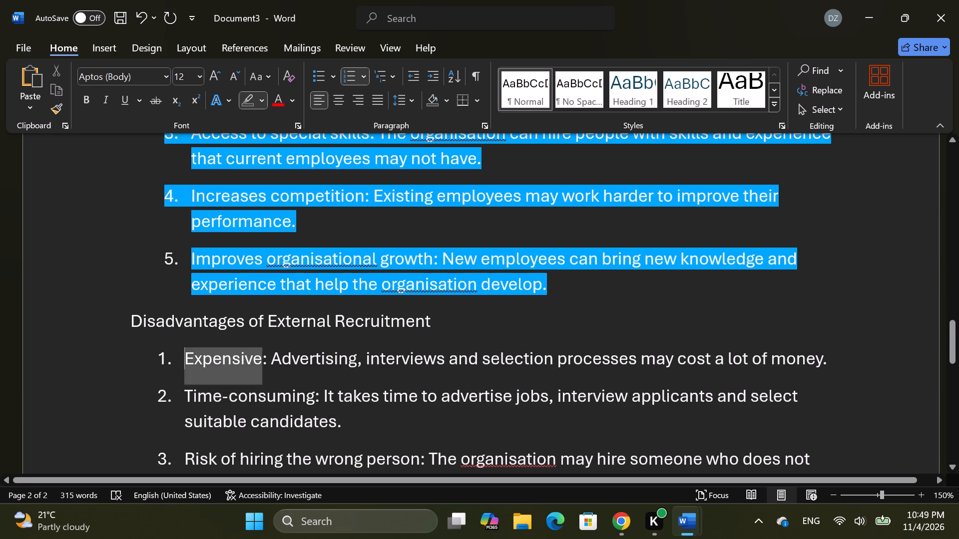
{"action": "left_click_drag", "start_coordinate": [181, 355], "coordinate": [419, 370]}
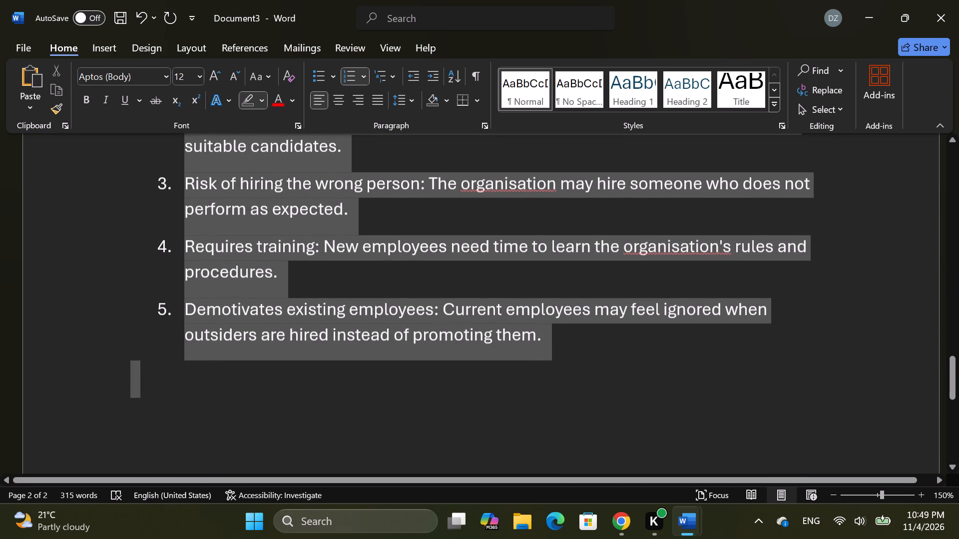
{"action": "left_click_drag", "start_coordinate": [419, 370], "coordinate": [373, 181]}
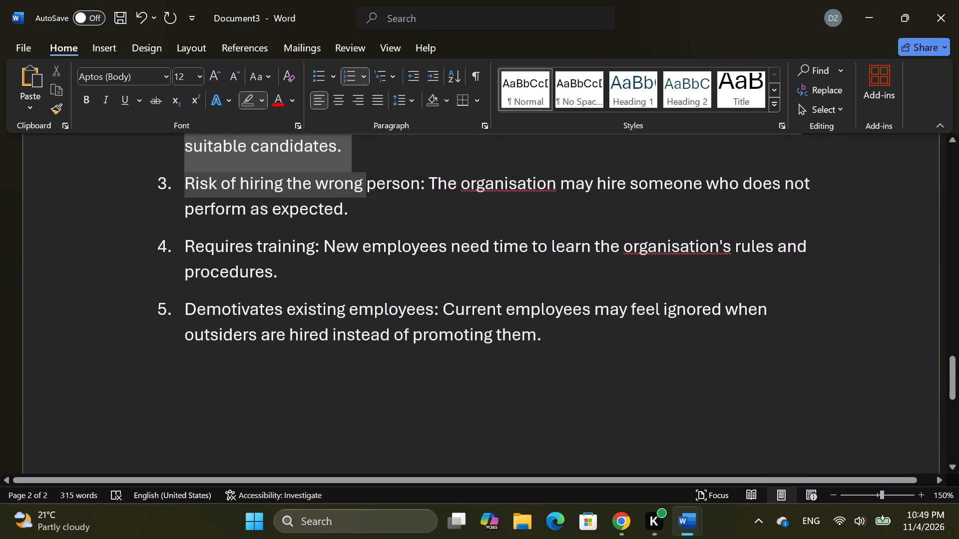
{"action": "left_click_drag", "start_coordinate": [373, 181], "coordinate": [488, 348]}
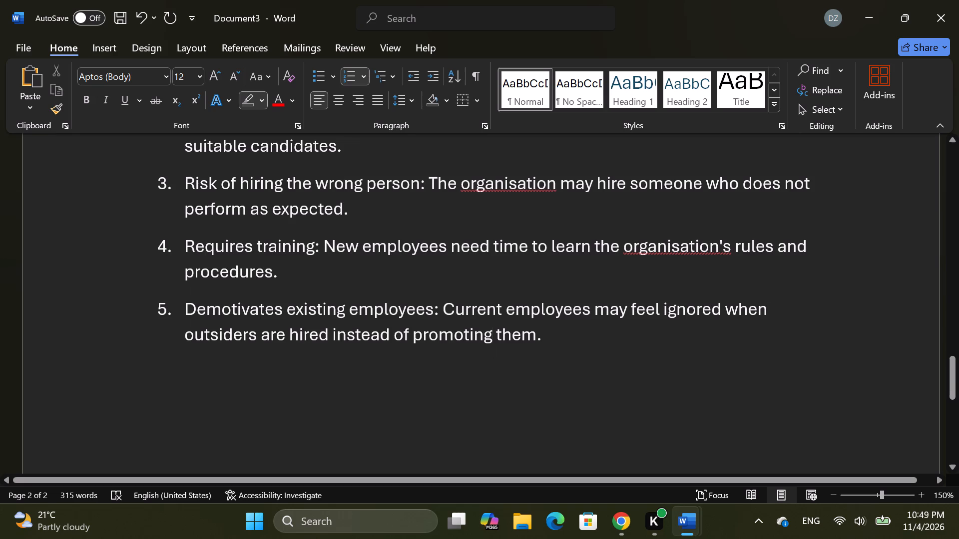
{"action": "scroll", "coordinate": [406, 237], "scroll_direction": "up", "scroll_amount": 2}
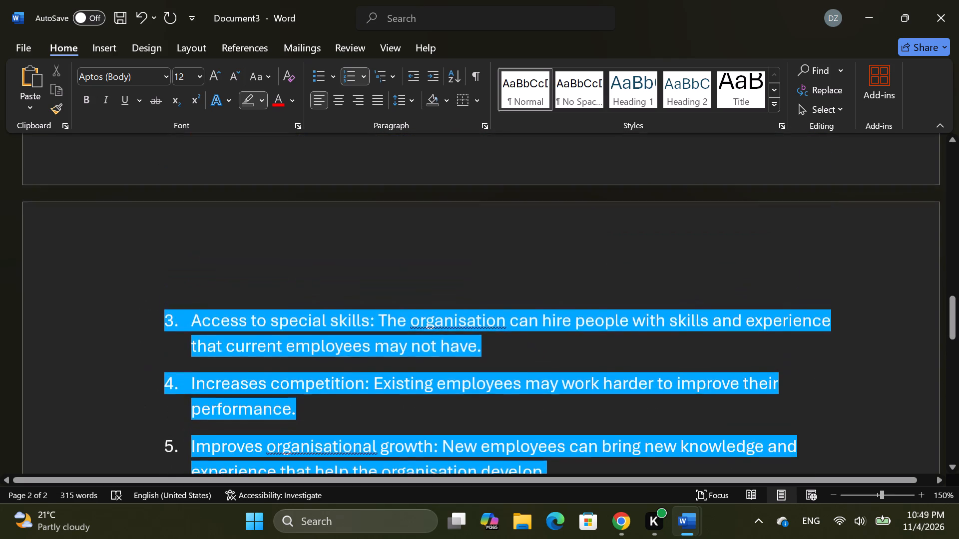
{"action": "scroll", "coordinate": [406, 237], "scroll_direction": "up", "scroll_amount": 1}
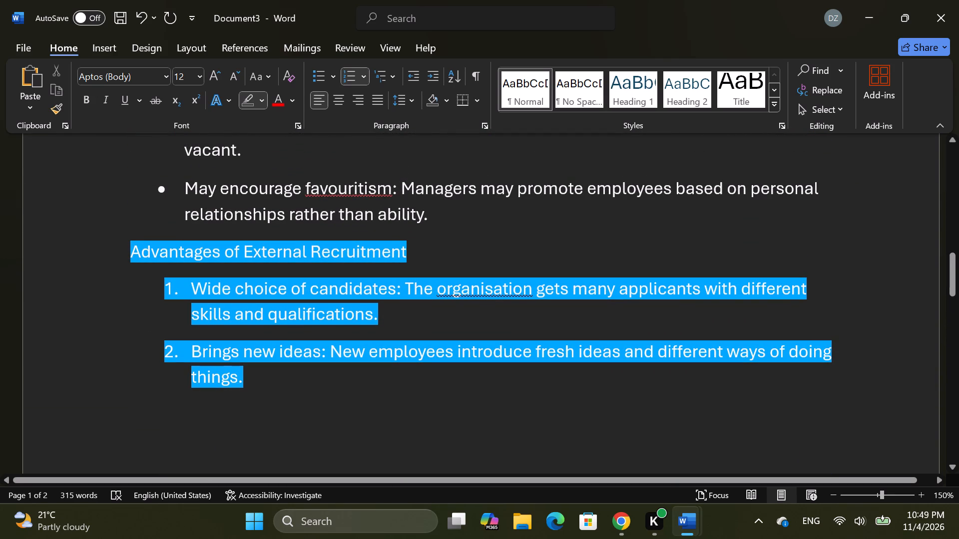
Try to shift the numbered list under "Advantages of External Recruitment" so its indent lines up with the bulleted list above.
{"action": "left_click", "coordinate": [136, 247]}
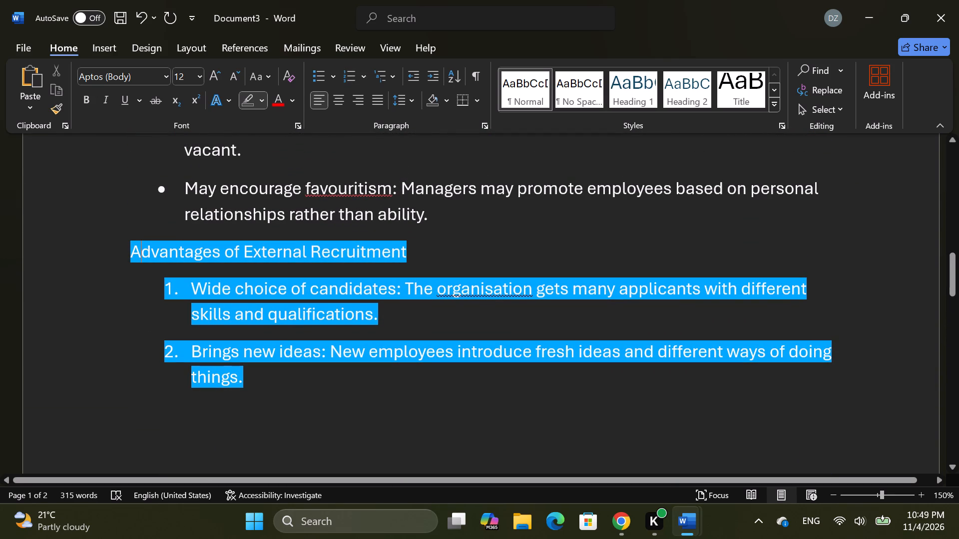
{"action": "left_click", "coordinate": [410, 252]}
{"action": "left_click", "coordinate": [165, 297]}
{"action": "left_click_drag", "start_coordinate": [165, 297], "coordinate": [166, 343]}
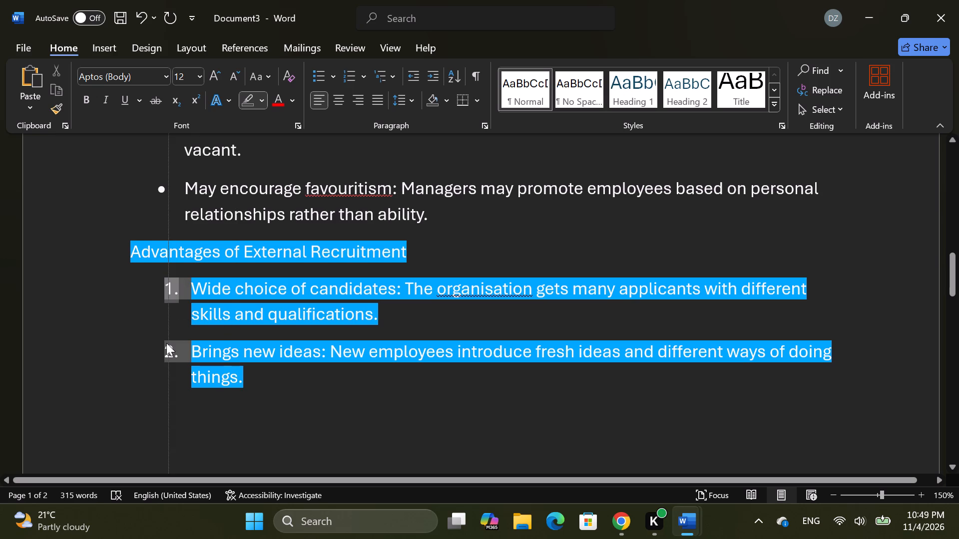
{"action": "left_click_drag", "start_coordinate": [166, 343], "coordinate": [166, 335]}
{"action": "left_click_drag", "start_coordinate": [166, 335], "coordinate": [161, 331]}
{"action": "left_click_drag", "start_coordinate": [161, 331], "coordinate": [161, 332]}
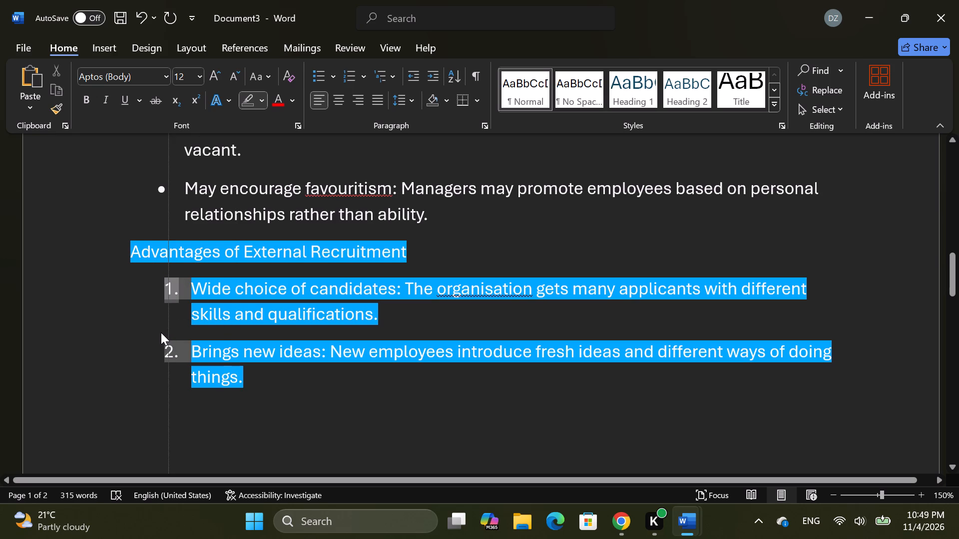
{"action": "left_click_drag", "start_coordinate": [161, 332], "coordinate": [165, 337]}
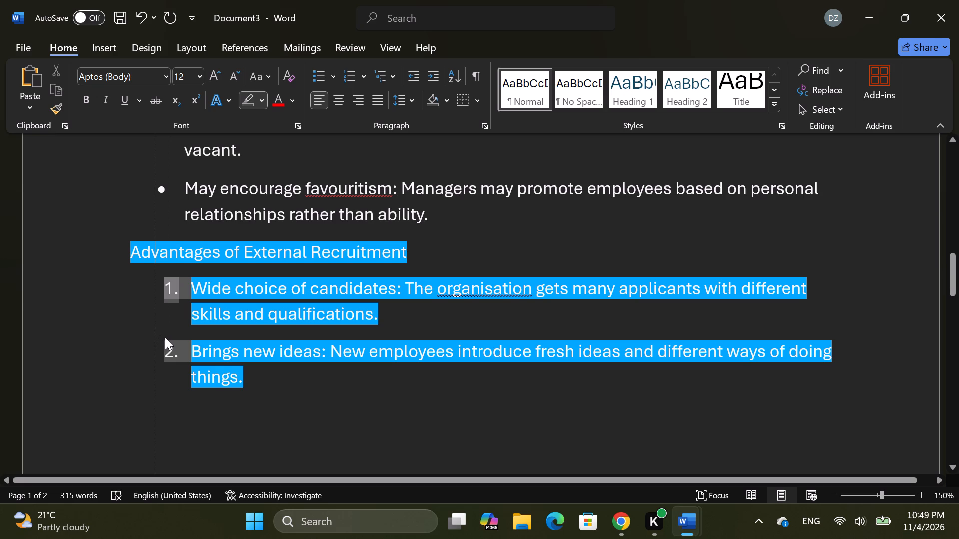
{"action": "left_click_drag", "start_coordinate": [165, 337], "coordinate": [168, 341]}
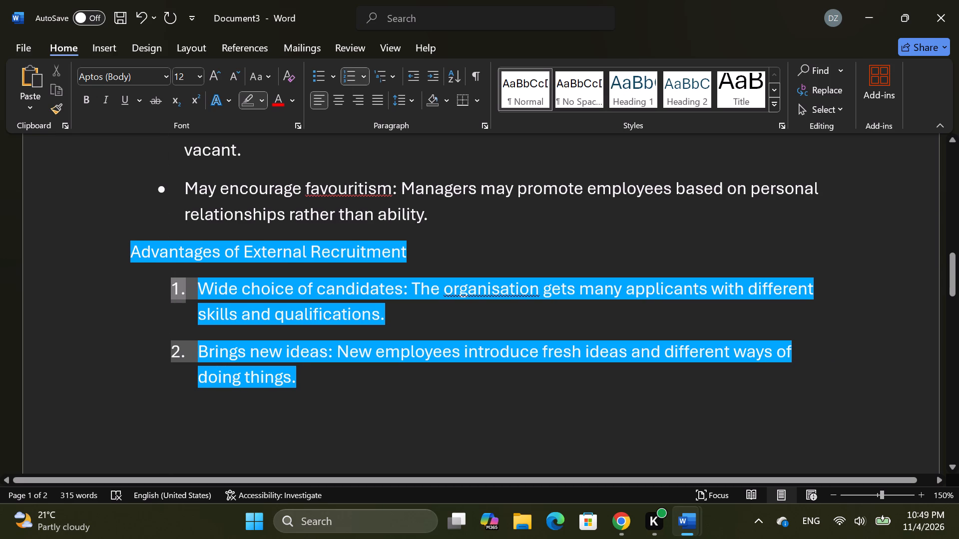
Delete everything from the "Advantages of External Recruitment" heading through the last "Disadvantages of External Recruitment" point.
{"action": "left_click_drag", "start_coordinate": [136, 255], "coordinate": [356, 510]}
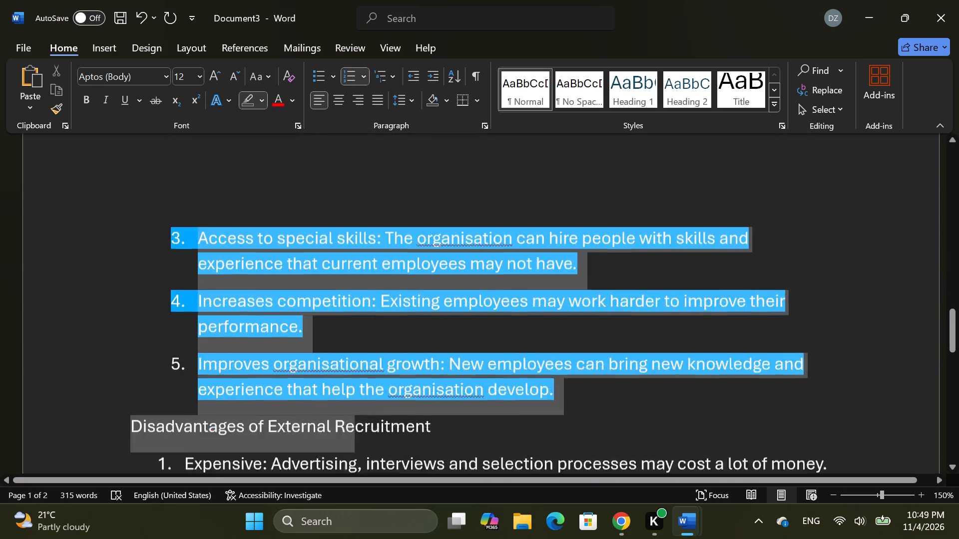
{"action": "left_click_drag", "start_coordinate": [356, 510], "coordinate": [353, 217]}
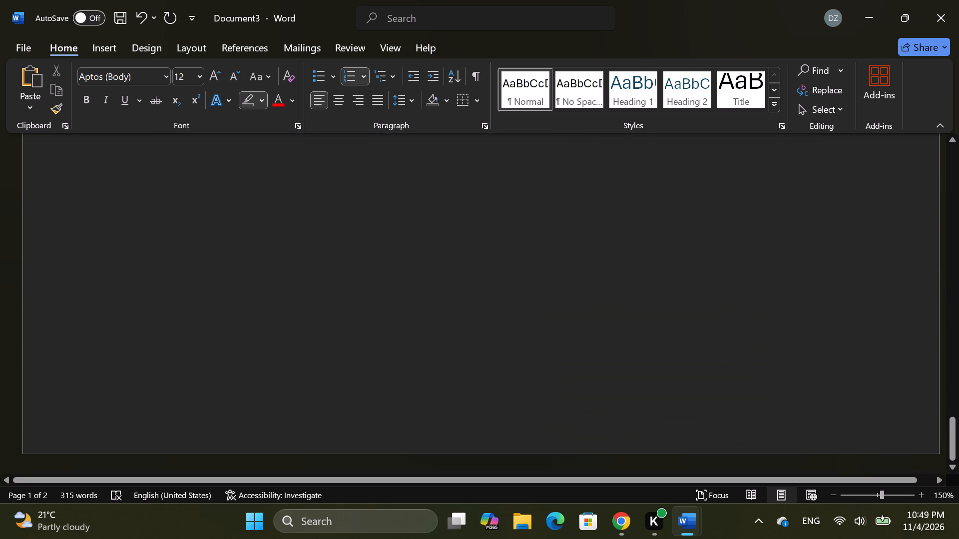
{"action": "left_click_drag", "start_coordinate": [353, 217], "coordinate": [401, 118]}
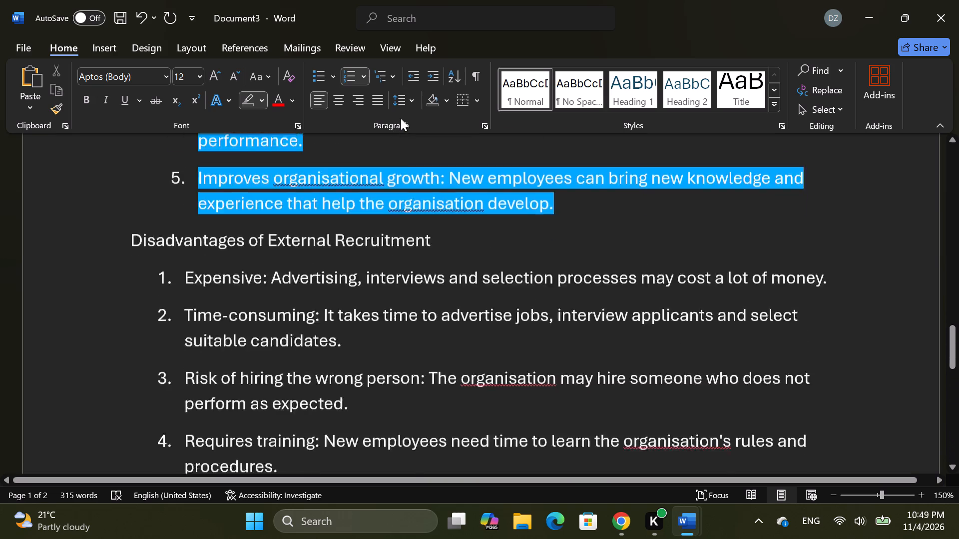
{"action": "left_click_drag", "start_coordinate": [401, 118], "coordinate": [346, 483]}
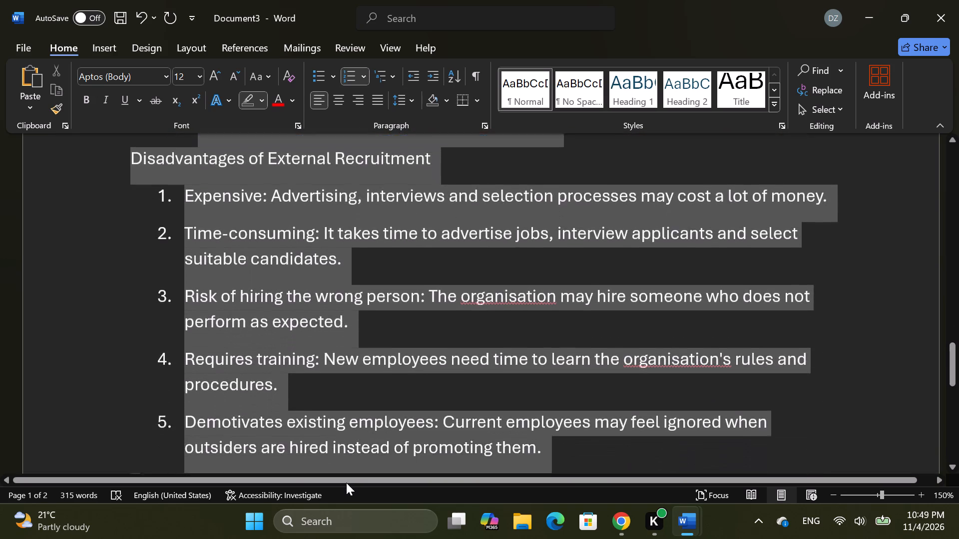
{"action": "left_click_drag", "start_coordinate": [346, 483], "coordinate": [465, 358]}
{"action": "key", "text": "BackSpace"}
{"action": "key", "text": "BackSpace"}
{"action": "key", "text": "BackSpace"}
{"action": "key", "text": "BackSpace"}
{"action": "key", "text": "BackSpace"}
{"action": "key", "text": "BackSpace"}
{"action": "key", "text": "BackSpace"}
{"action": "key", "text": "BackSpace"}
{"action": "key", "text": "BackSpace"}
{"action": "key", "text": "BackSpace"}
{"action": "key", "text": "BackSpace"}
{"action": "key", "text": "BackSpace"}
{"action": "key", "text": "BackSpace"}
{"action": "key", "text": "BackSpace"}
{"action": "key", "text": "BackSpace"}
{"action": "key", "text": "BackSpace"}
{"action": "key", "text": "BackSpace"}
{"action": "key", "text": "BackSpace"}
{"action": "key", "text": "BackSpace"}
{"action": "key", "text": "BackSpace"}
{"action": "key", "text": "BackSpace"}
{"action": "key", "text": "BackSpace"}
{"action": "key", "text": "BackSpace"}
{"action": "key", "text": "BackSpace"}
{"action": "key", "text": "BackSpace"}
{"action": "key", "text": "BackSpace"}
{"action": "key", "text": "BackSpace"}
{"action": "key", "text": "BackSpace"}
{"action": "key", "text": "BackSpace"}
{"action": "key", "text": "BackSpace"}
{"action": "key", "text": "BackSpace"}
{"action": "key", "text": "BackSpace"}
{"action": "key", "text": "BackSpace"}
{"action": "key", "text": "BackSpace"}
{"action": "key", "text": "BackSpace"}
{"action": "key", "text": "BackSpace"}
{"action": "key", "text": "BackSpace"}
{"action": "key", "text": "BackSpace"}
{"action": "key", "text": "BackSpace"}
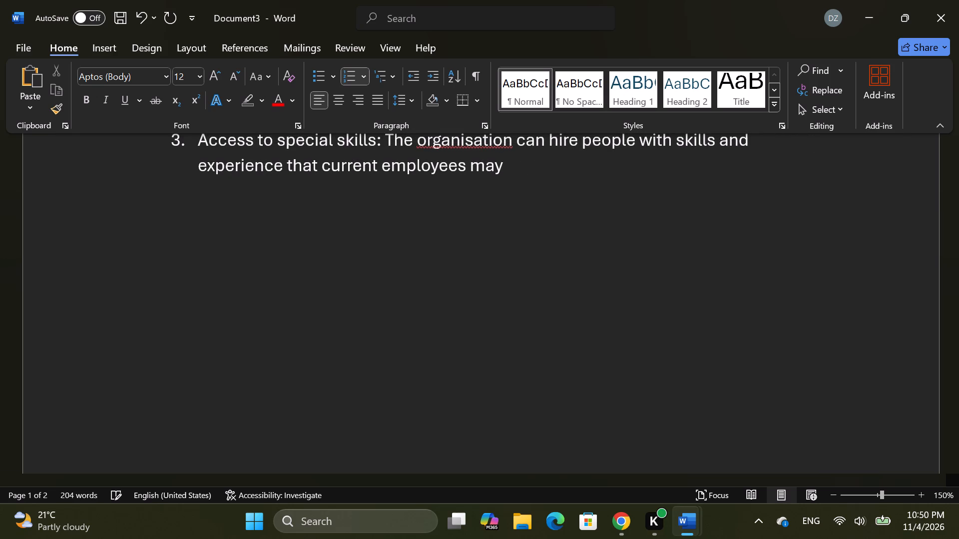
{"action": "scroll", "coordinate": [465, 358], "scroll_direction": "up", "scroll_amount": 2}
{"action": "scroll", "coordinate": [465, 358], "scroll_direction": "down", "scroll_amount": 1}
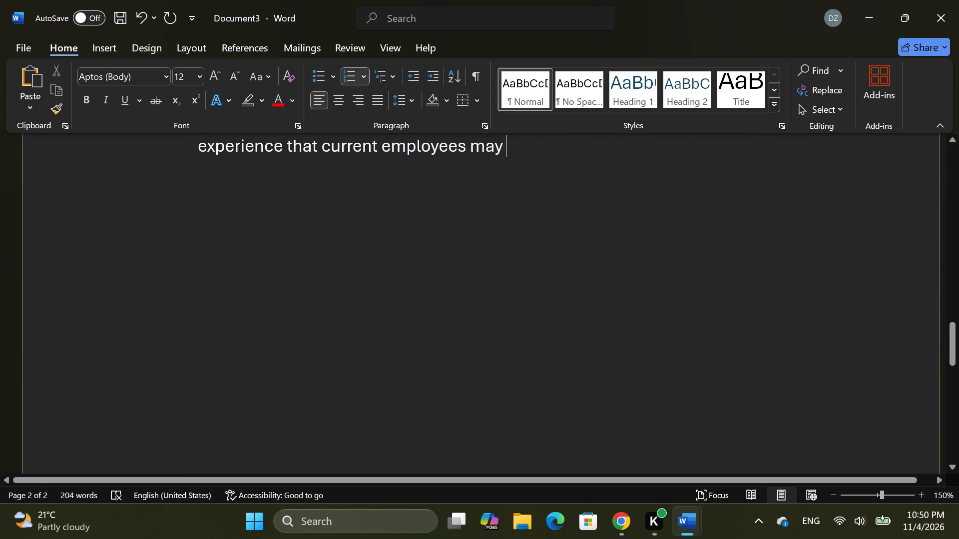
{"action": "key", "text": "BackSpace"}
{"action": "key", "text": "BackSpace"}
{"action": "key", "text": "BackSpace"}
{"action": "key", "text": "BackSpace"}
{"action": "key", "text": "BackSpace"}
{"action": "key", "text": "BackSpace"}
{"action": "key", "text": "BackSpace"}
{"action": "key", "text": "BackSpace"}
{"action": "key", "text": "BackSpace"}
{"action": "key", "text": "BackSpace"}
{"action": "key", "text": "BackSpace"}
{"action": "key", "text": "BackSpace"}
{"action": "key", "text": "BackSpace"}
{"action": "key", "text": "BackSpace"}
{"action": "key", "text": "BackSpace"}
{"action": "key", "text": "BackSpace"}
{"action": "key", "text": "BackSpace"}
{"action": "key", "text": "BackSpace"}
{"action": "key", "text": "BackSpace"}
{"action": "key", "text": "BackSpace"}
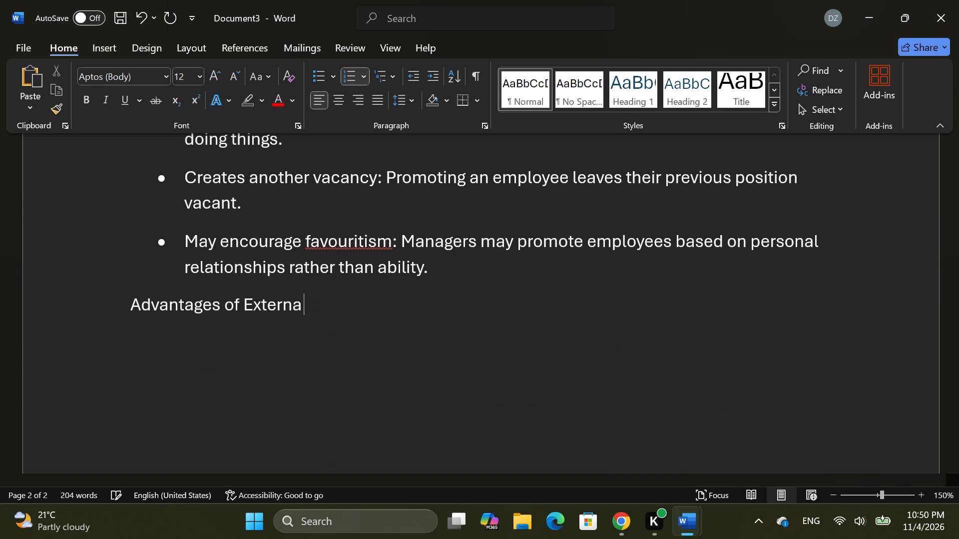
{"action": "key", "text": "BackSpace"}
{"action": "key", "text": "BackSpace"}
{"action": "key", "text": "BackSpace"}
{"action": "key", "text": "BackSpace"}
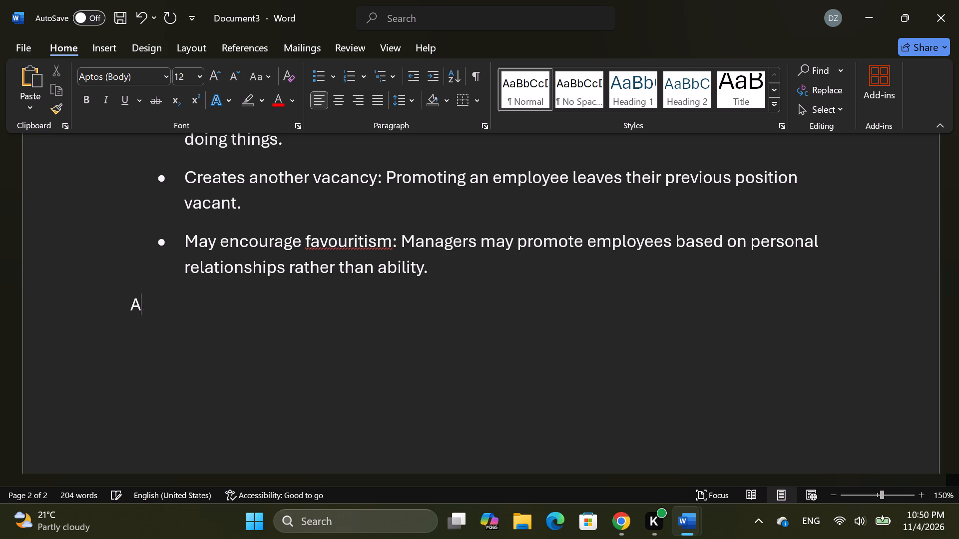
{"action": "key", "text": "BackSpace"}
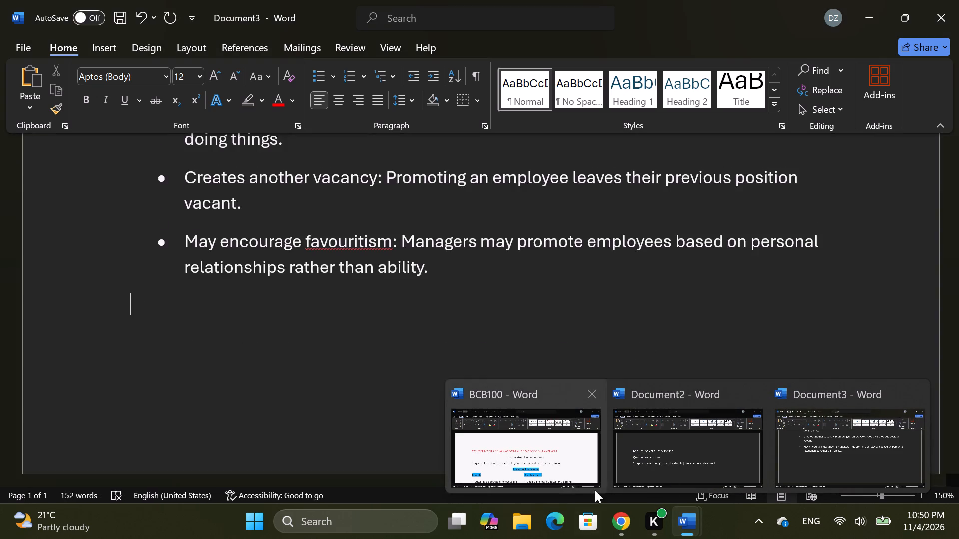
{"action": "left_click", "coordinate": [615, 526]}
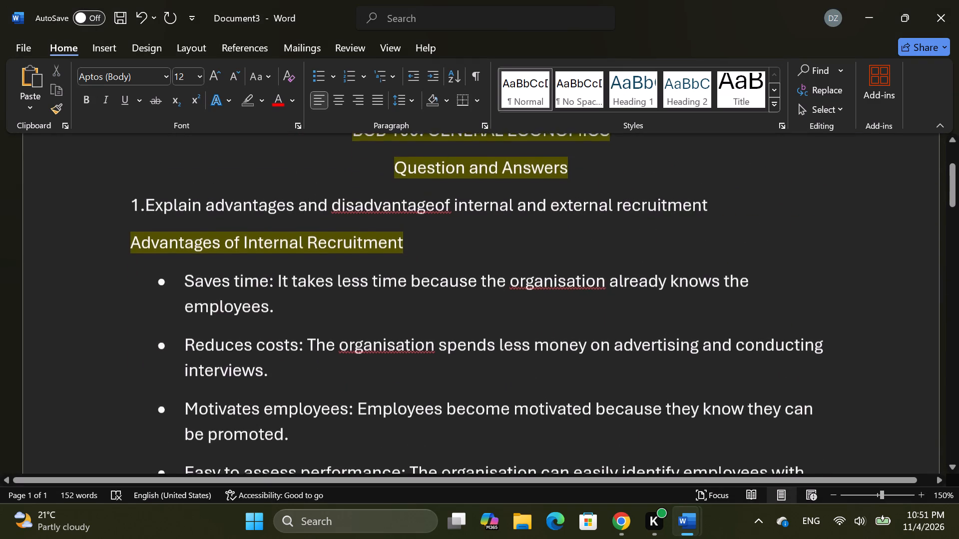
{"action": "scroll", "coordinate": [332, 363], "scroll_direction": "down", "scroll_amount": 2}
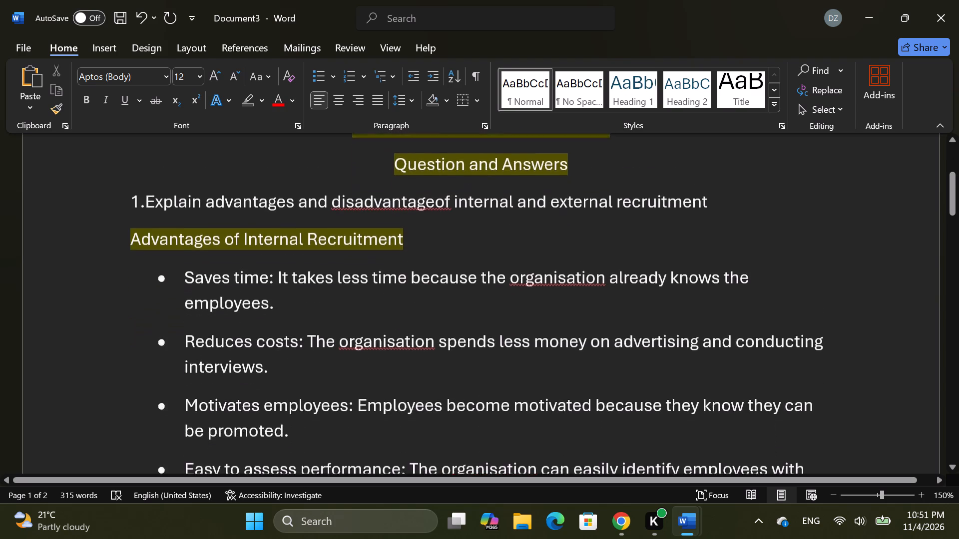
{"action": "scroll", "coordinate": [332, 363], "scroll_direction": "down", "scroll_amount": 6}
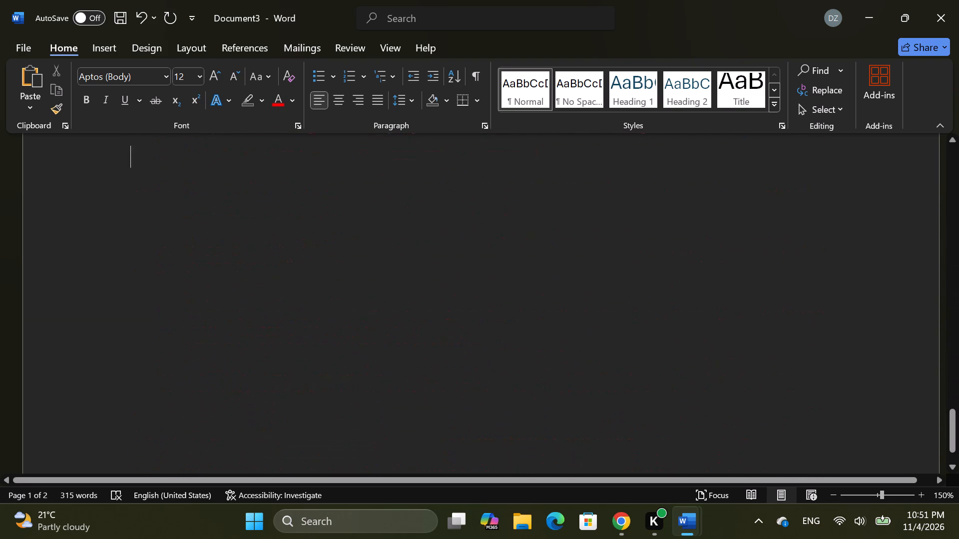
{"action": "scroll", "coordinate": [332, 363], "scroll_direction": "down", "scroll_amount": 1}
{"action": "scroll", "coordinate": [332, 363], "scroll_direction": "up", "scroll_amount": 2}
{"action": "scroll", "coordinate": [332, 363], "scroll_direction": "down", "scroll_amount": 1}
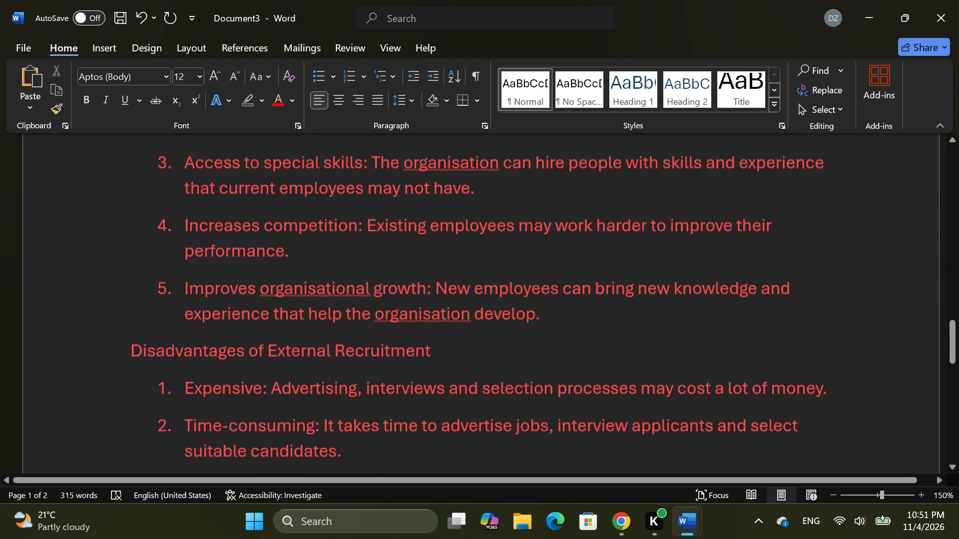
{"action": "scroll", "coordinate": [332, 363], "scroll_direction": "down", "scroll_amount": 2}
{"action": "scroll", "coordinate": [332, 363], "scroll_direction": "up", "scroll_amount": 1}
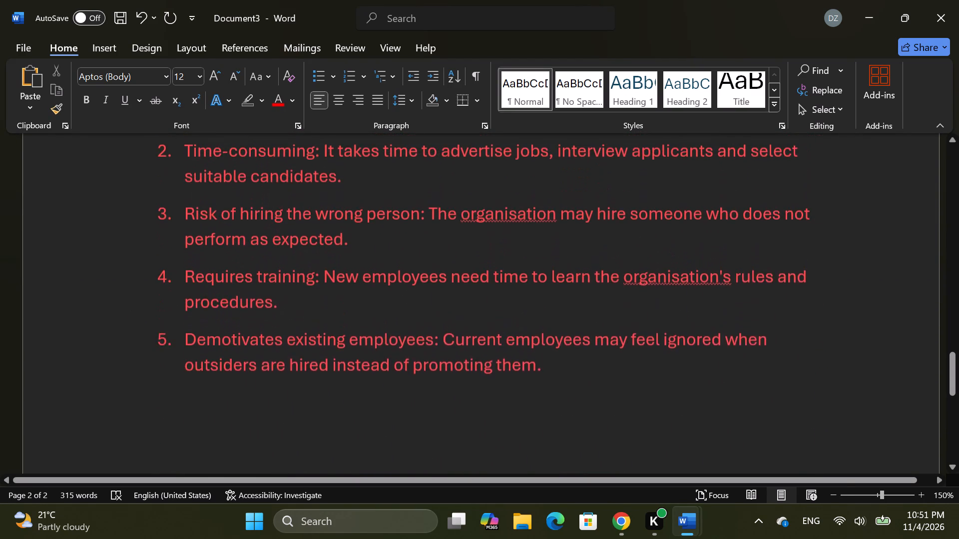
{"action": "scroll", "coordinate": [332, 363], "scroll_direction": "up", "scroll_amount": 2}
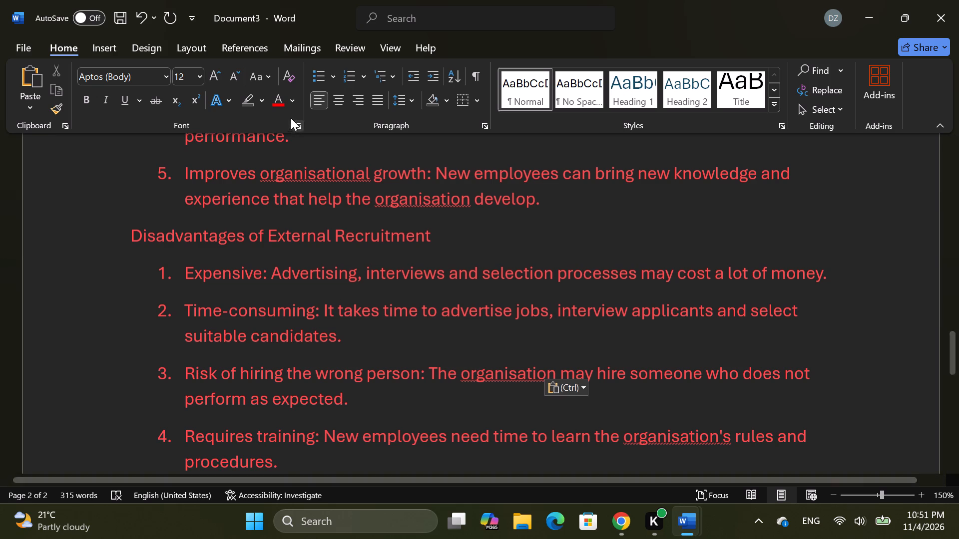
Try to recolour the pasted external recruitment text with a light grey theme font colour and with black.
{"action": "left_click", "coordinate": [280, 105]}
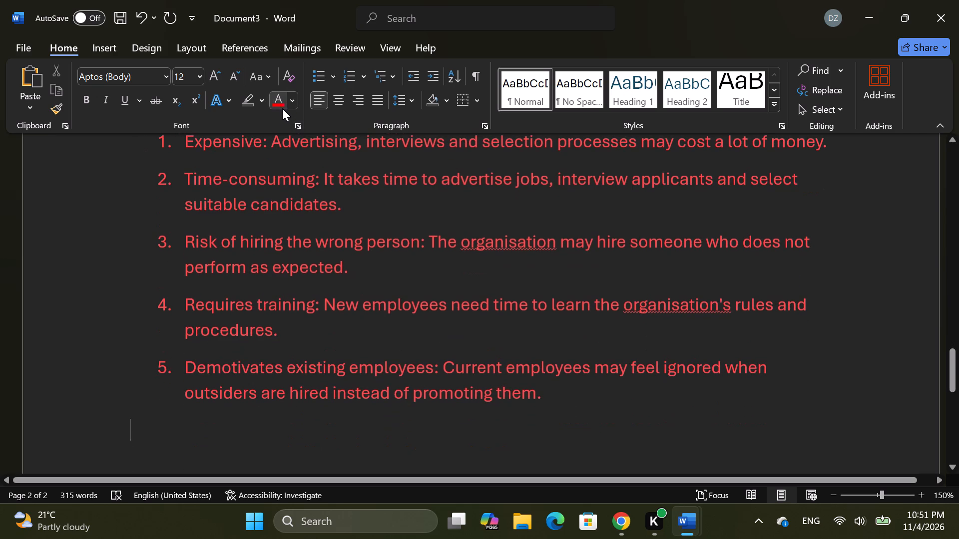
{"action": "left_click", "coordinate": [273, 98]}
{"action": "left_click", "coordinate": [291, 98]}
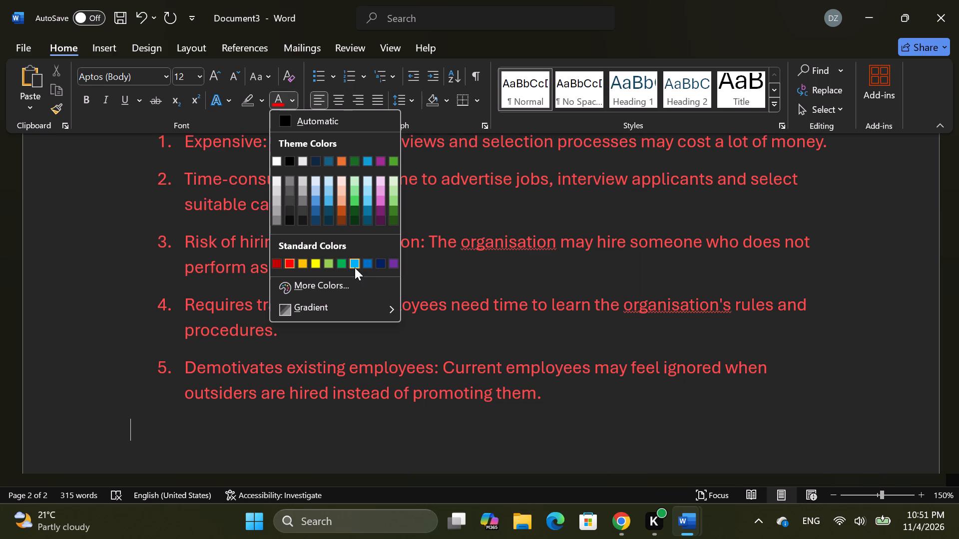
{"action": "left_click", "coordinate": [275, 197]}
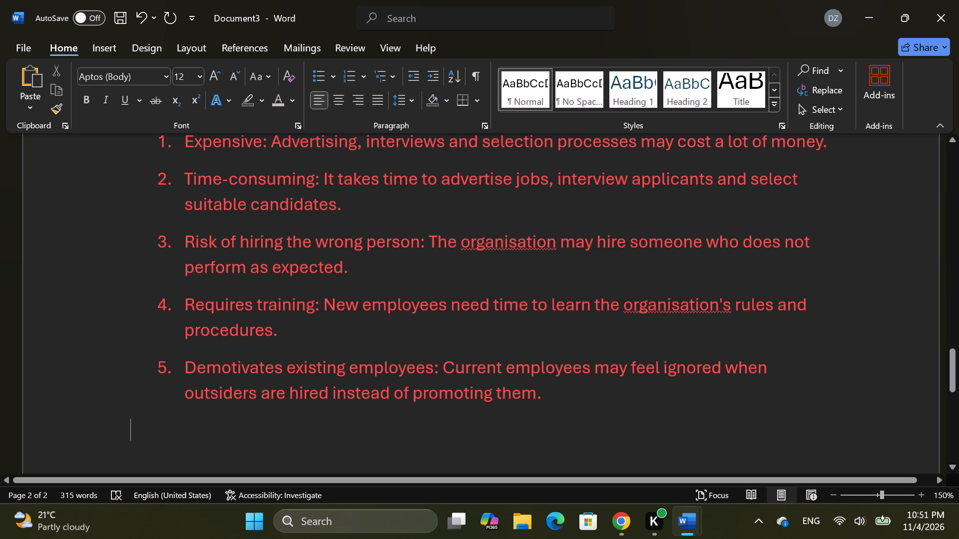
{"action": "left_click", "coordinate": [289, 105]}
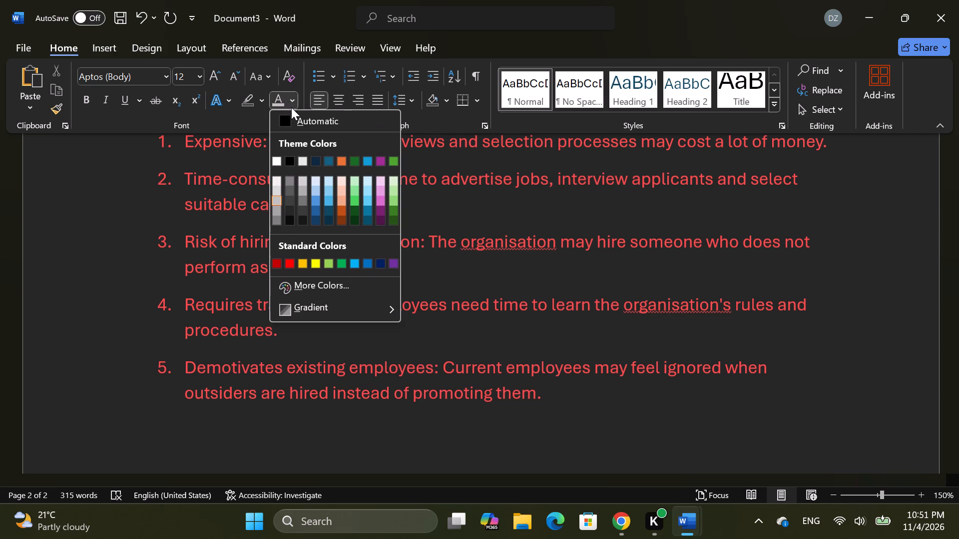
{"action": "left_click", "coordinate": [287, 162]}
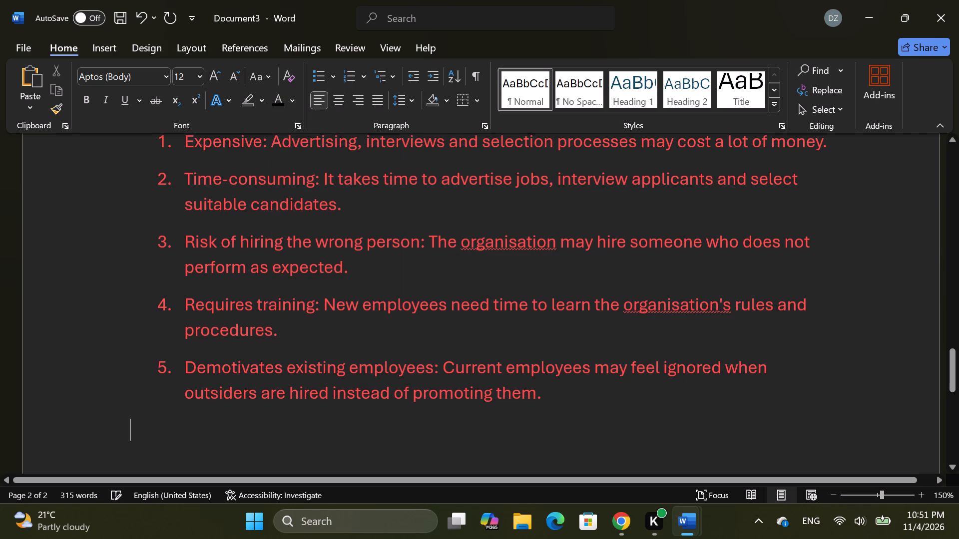
Select both external recruitment sections, from the "Advantages of External Recruitment" heading to the document's end, and set the font colour to a dark grey theme shade.
{"action": "scroll", "coordinate": [344, 206], "scroll_direction": "up", "scroll_amount": 3}
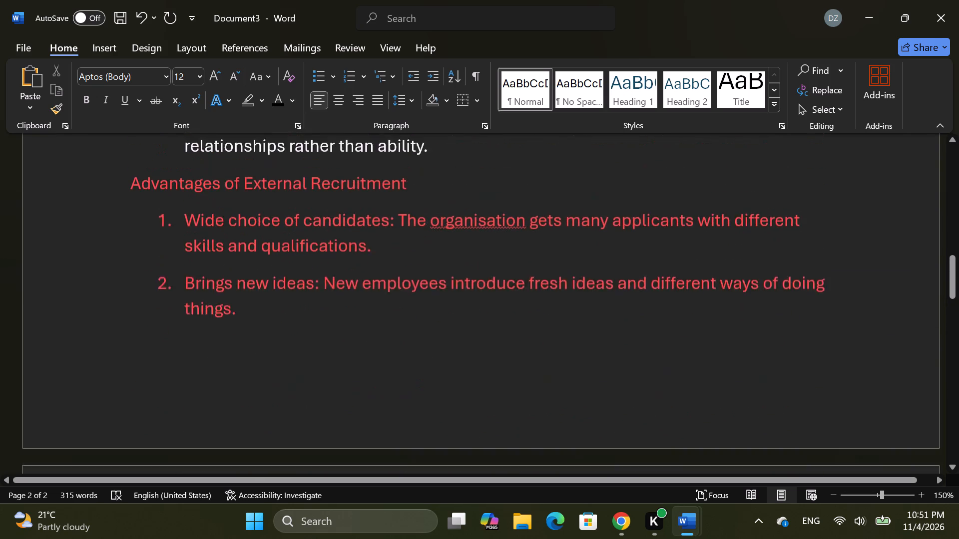
{"action": "scroll", "coordinate": [344, 206], "scroll_direction": "up", "scroll_amount": 2}
{"action": "scroll", "coordinate": [344, 206], "scroll_direction": "down", "scroll_amount": 2}
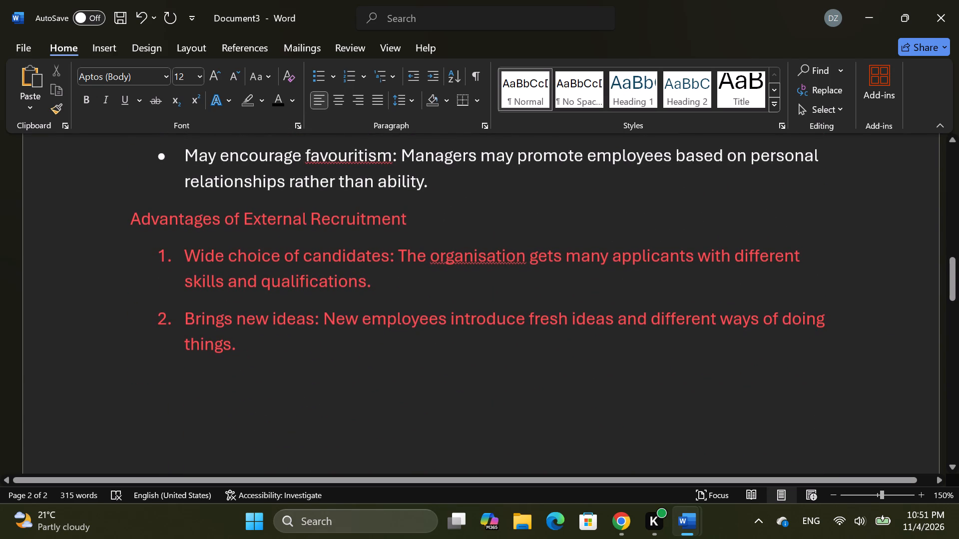
{"action": "left_click_drag", "start_coordinate": [118, 221], "coordinate": [342, 426]}
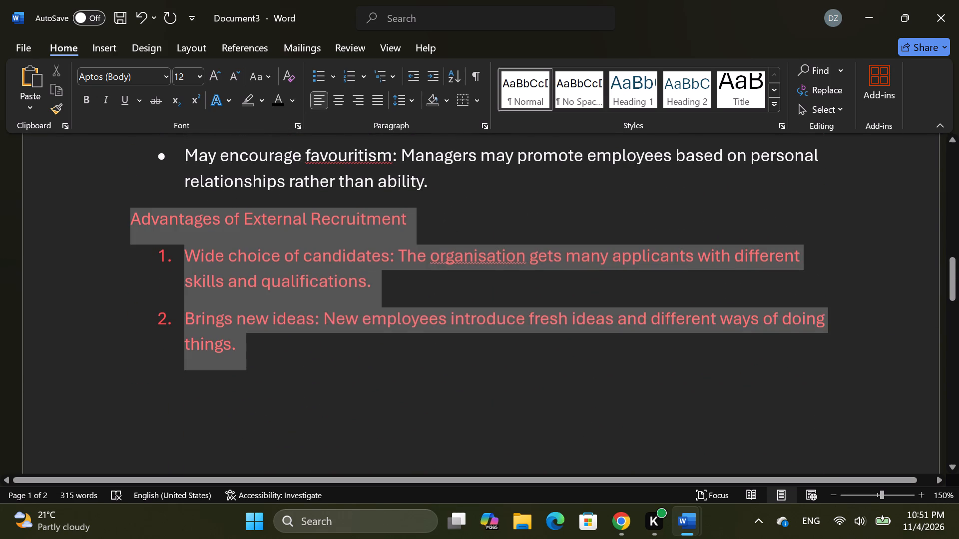
{"action": "left_click_drag", "start_coordinate": [342, 426], "coordinate": [479, 144]}
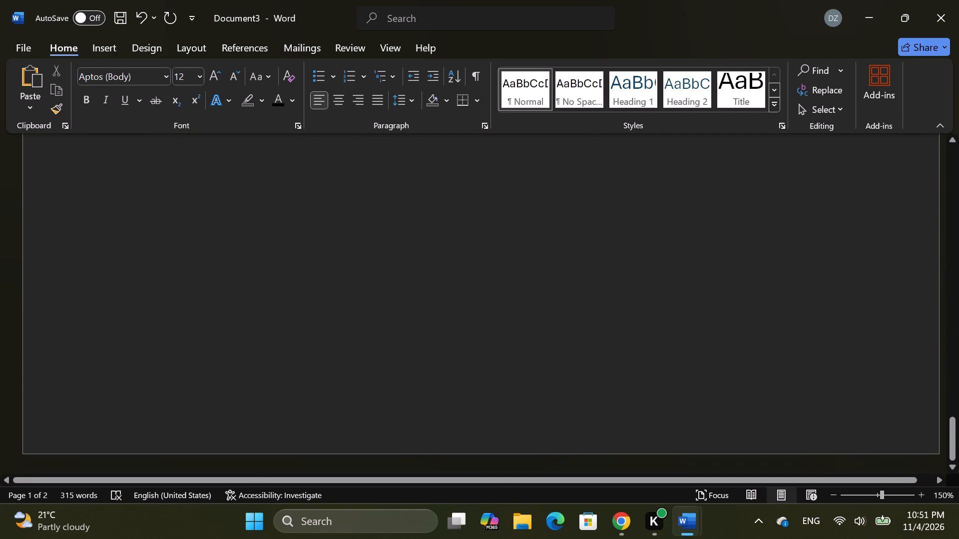
{"action": "left_click_drag", "start_coordinate": [479, 144], "coordinate": [485, 54]}
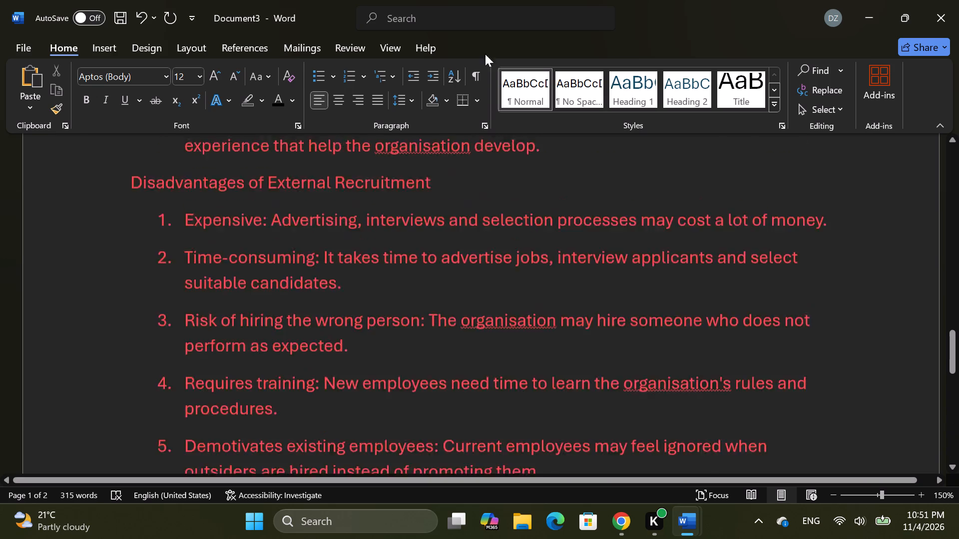
{"action": "left_click_drag", "start_coordinate": [485, 54], "coordinate": [550, 439]}
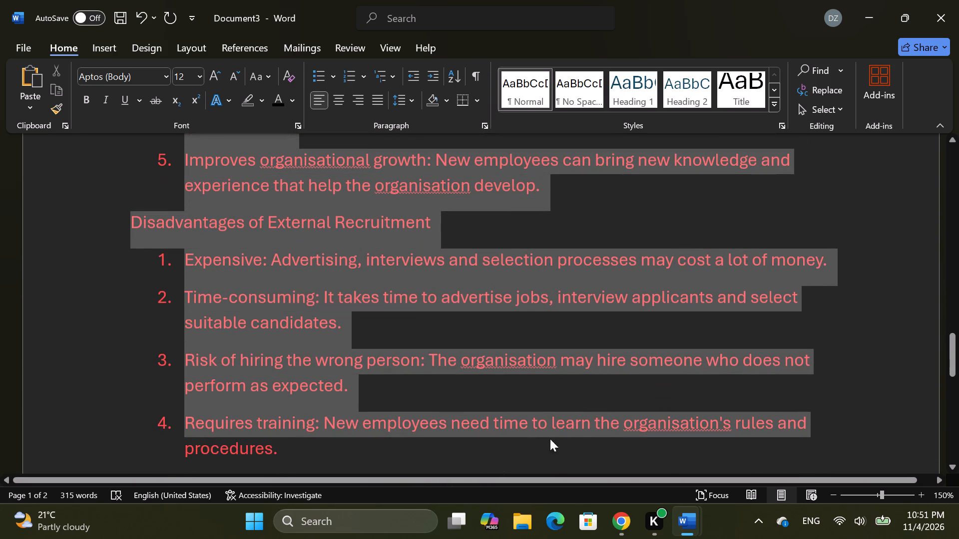
{"action": "left_click_drag", "start_coordinate": [550, 439], "coordinate": [534, 423]}
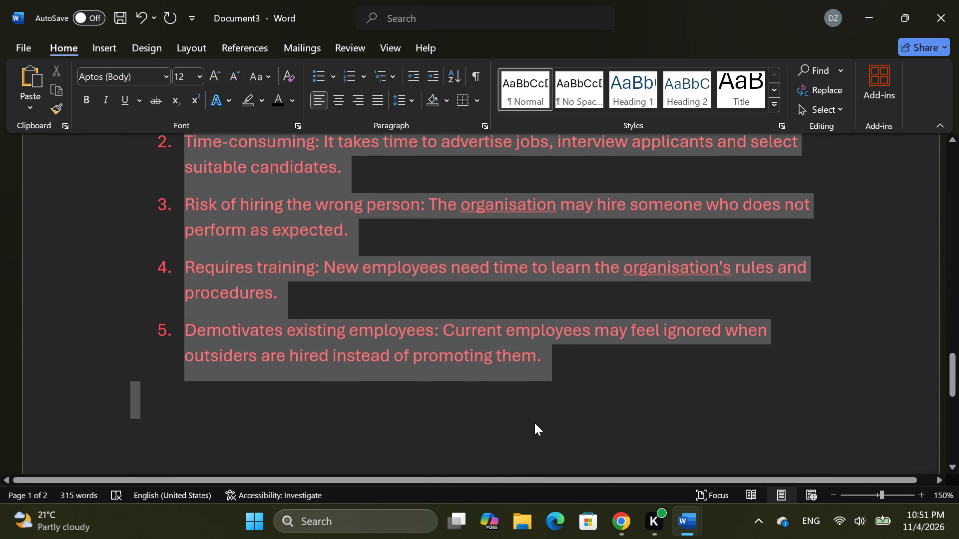
{"action": "left_click_drag", "start_coordinate": [534, 423], "coordinate": [544, 403]}
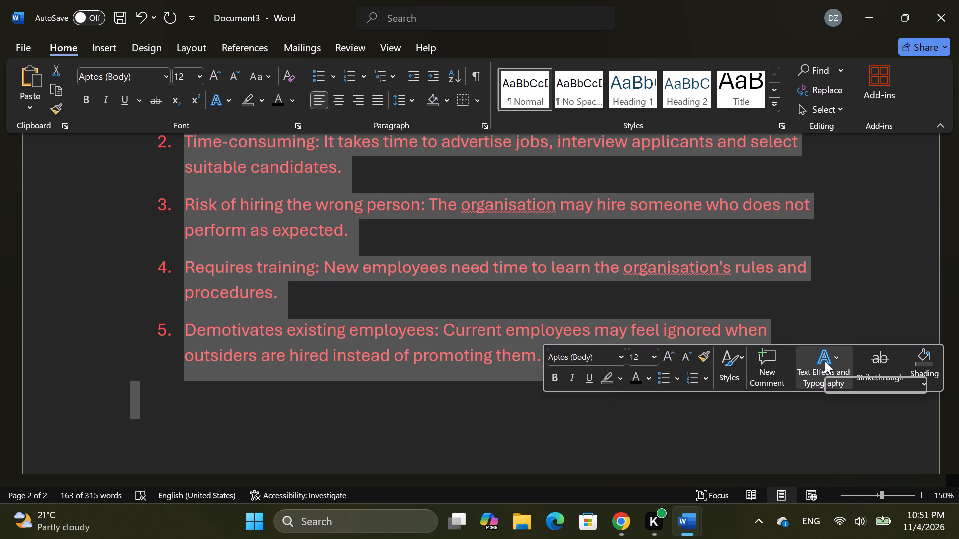
{"action": "left_click", "coordinate": [646, 375]}
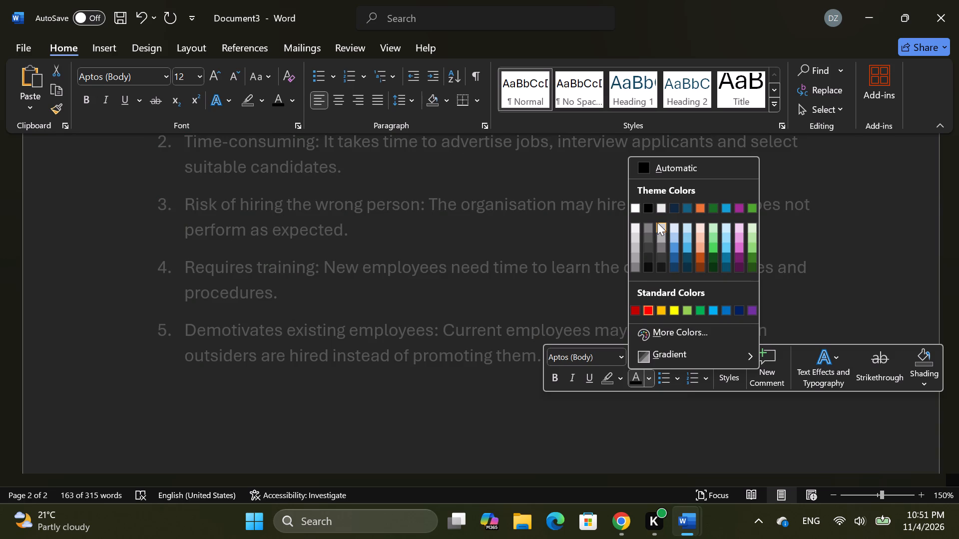
{"action": "left_click", "coordinate": [659, 258]}
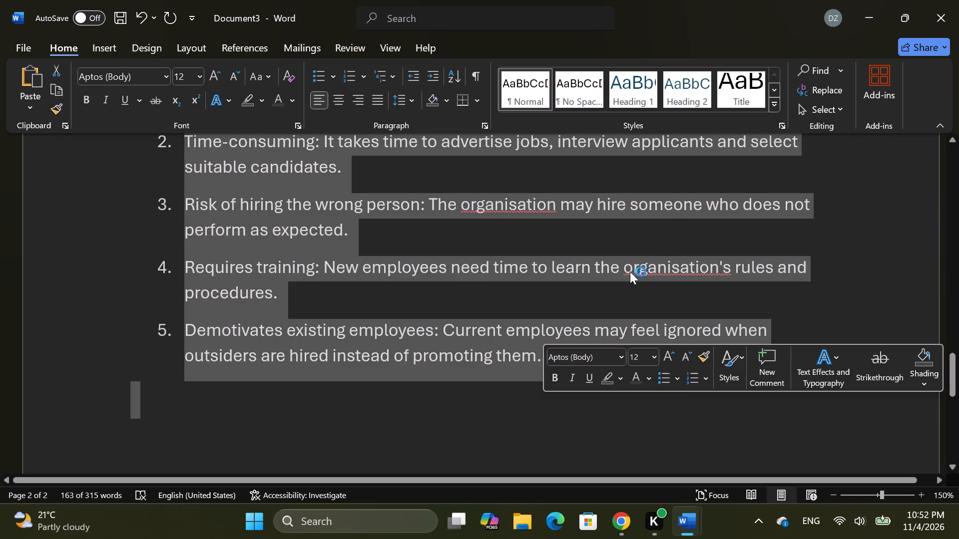
{"action": "left_click", "coordinate": [595, 250]}
Set the font colour of the "Advantages of External Recruitment" heading to the standard orange.
{"action": "scroll", "coordinate": [504, 264], "scroll_direction": "up", "scroll_amount": 2}
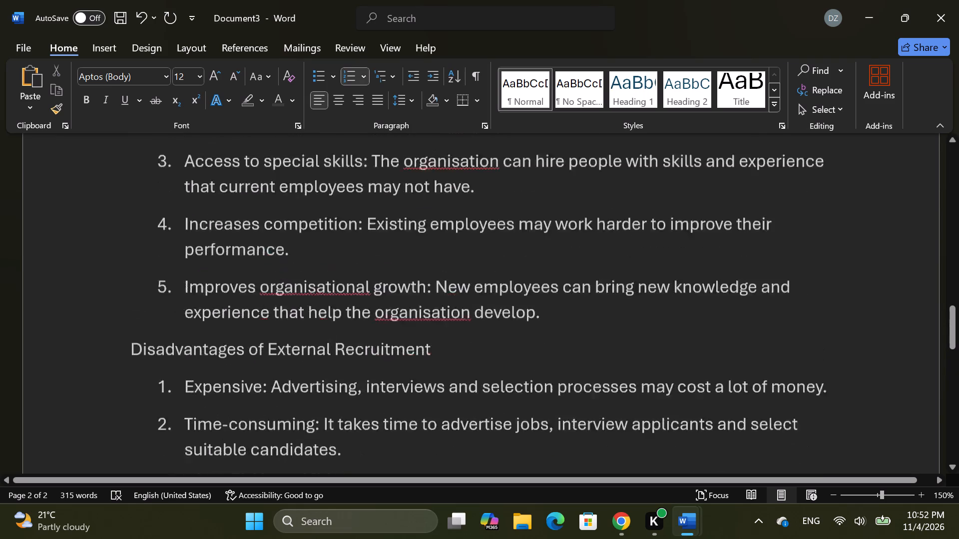
{"action": "scroll", "coordinate": [504, 264], "scroll_direction": "up", "scroll_amount": 3}
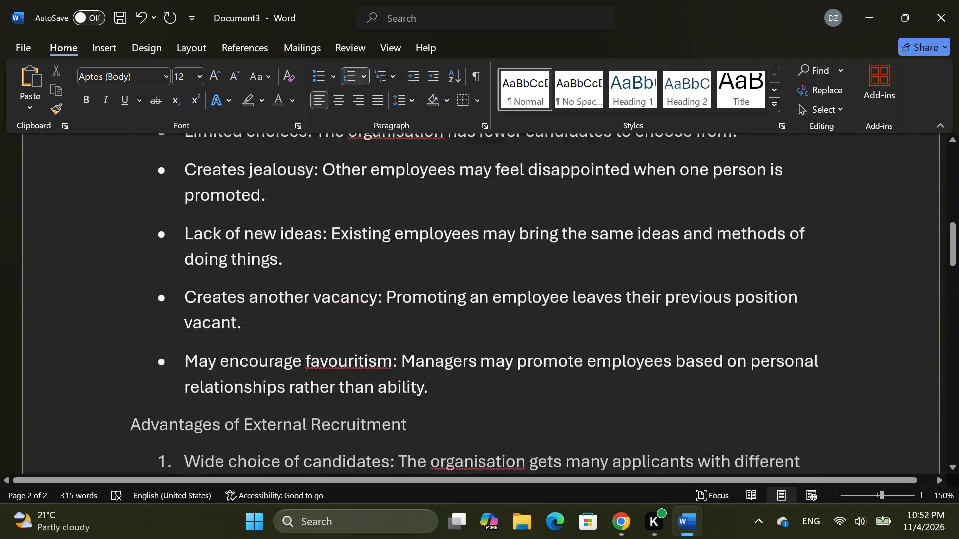
{"action": "scroll", "coordinate": [504, 264], "scroll_direction": "up", "scroll_amount": 2}
{"action": "scroll", "coordinate": [504, 264], "scroll_direction": "down", "scroll_amount": 1}
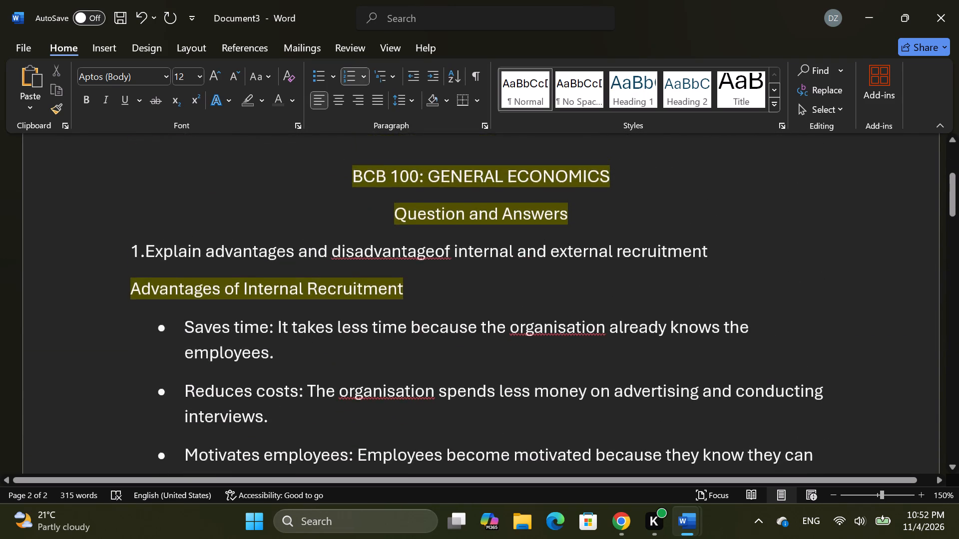
{"action": "scroll", "coordinate": [504, 264], "scroll_direction": "down", "scroll_amount": 2}
{"action": "scroll", "coordinate": [504, 264], "scroll_direction": "up", "scroll_amount": 1}
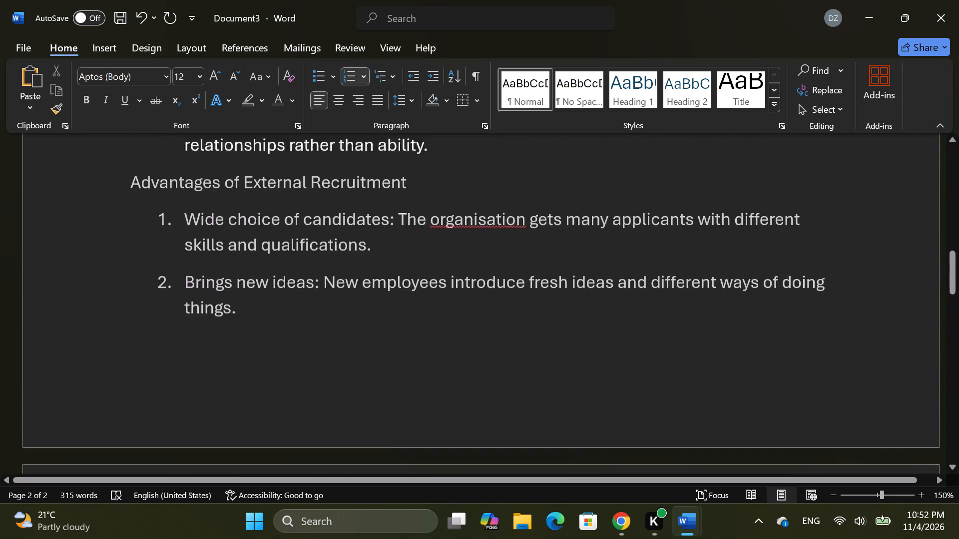
{"action": "scroll", "coordinate": [504, 264], "scroll_direction": "up", "scroll_amount": 1}
{"action": "scroll", "coordinate": [504, 264], "scroll_direction": "down", "scroll_amount": 1}
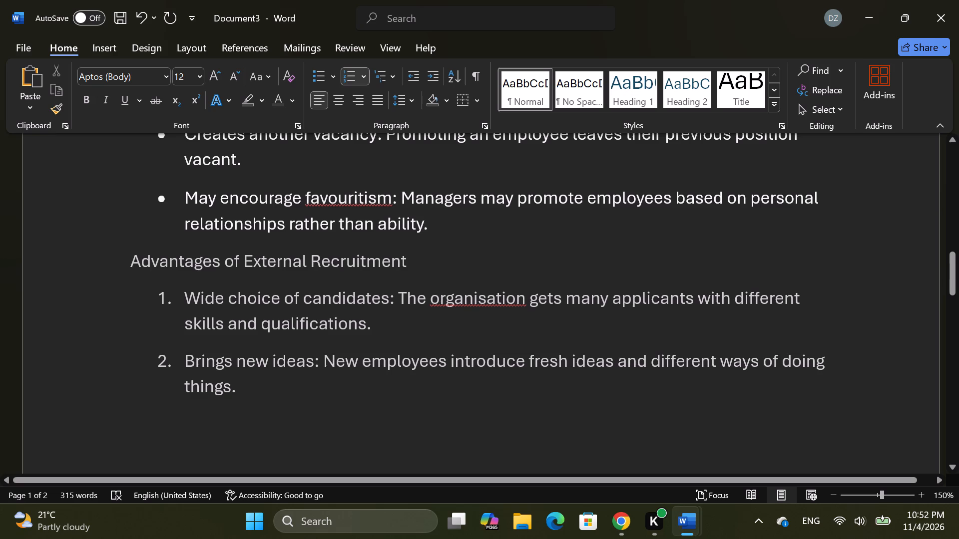
{"action": "left_click_drag", "start_coordinate": [124, 256], "coordinate": [272, 265]}
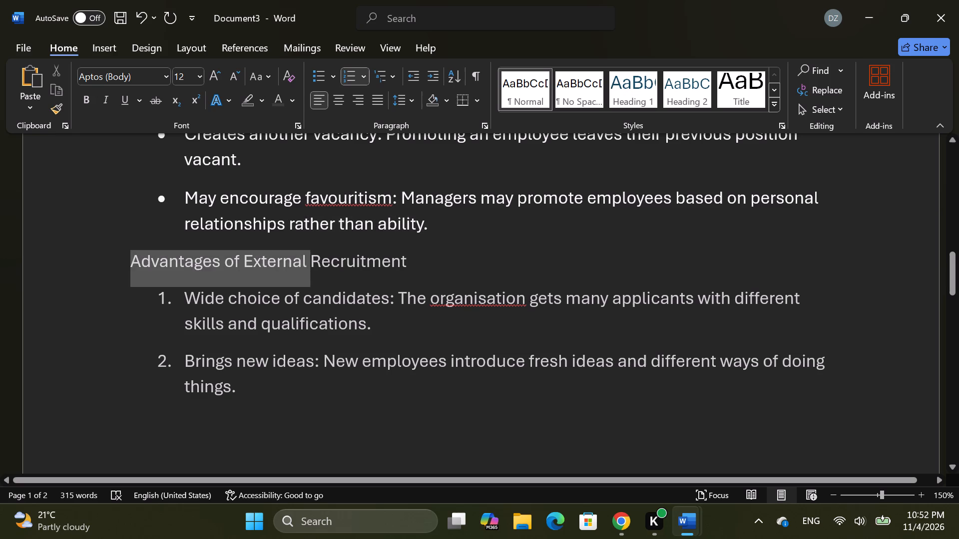
{"action": "left_click_drag", "start_coordinate": [272, 265], "coordinate": [404, 269]}
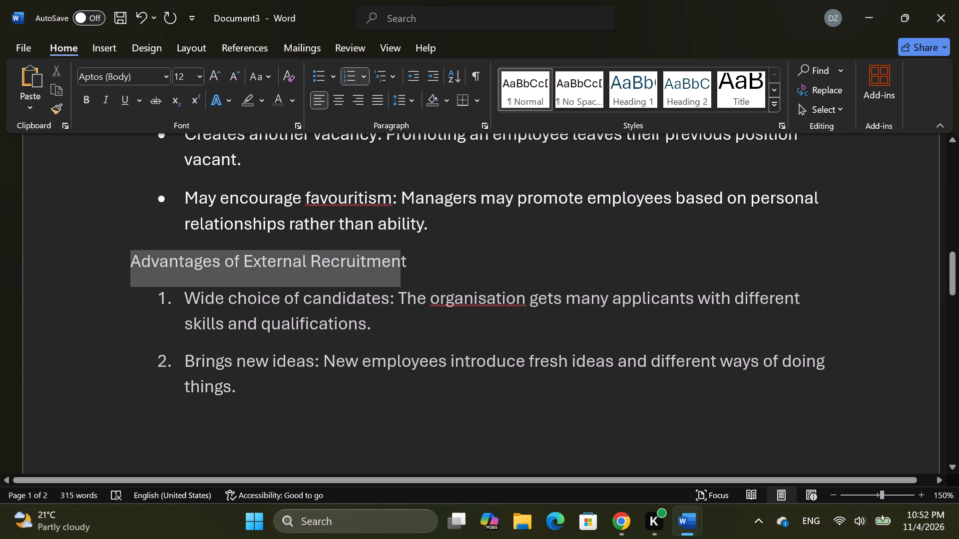
{"action": "left_click_drag", "start_coordinate": [404, 269], "coordinate": [406, 269]}
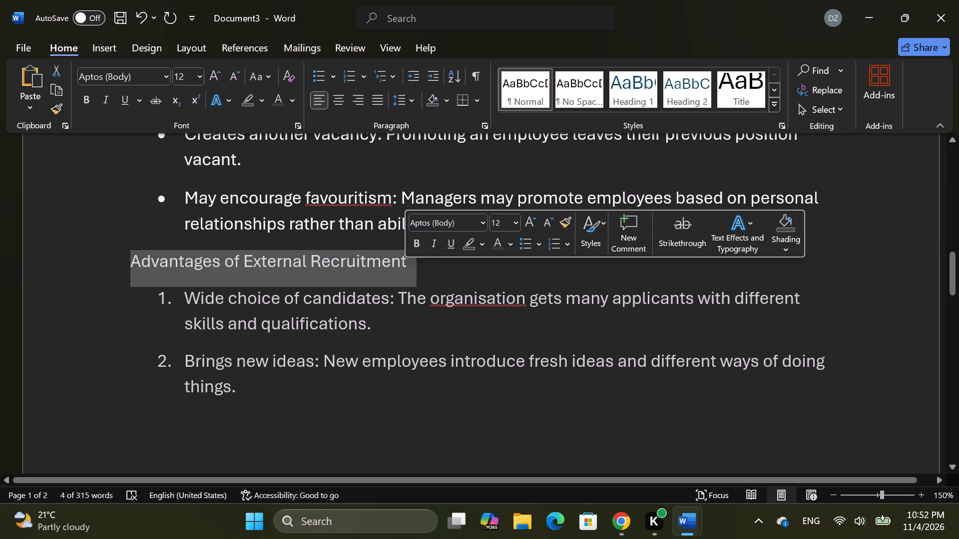
{"action": "left_click", "coordinate": [511, 249]}
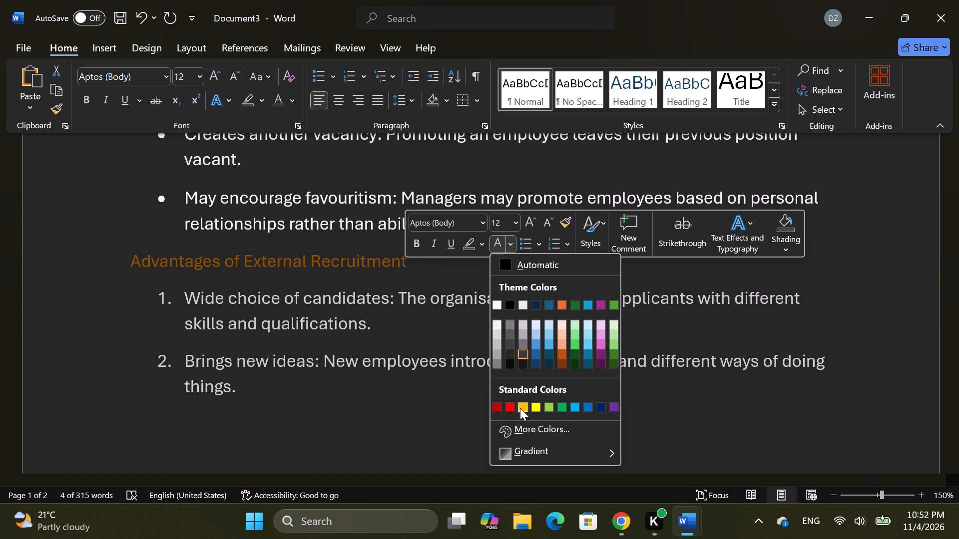
{"action": "left_click_drag", "start_coordinate": [520, 408], "coordinate": [526, 410]}
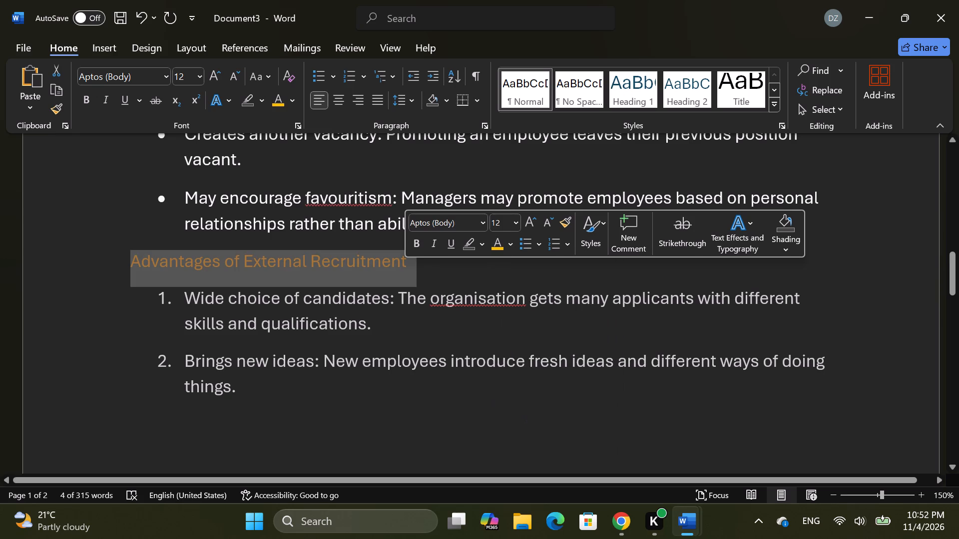
Convert the five numbered points under "Advantages of External Recruitment", from "Wide choice of candidates" to "Improves organisational growth", into a bulleted list.
{"action": "left_click", "coordinate": [167, 294]}
{"action": "left_click_drag", "start_coordinate": [161, 294], "coordinate": [227, 300]}
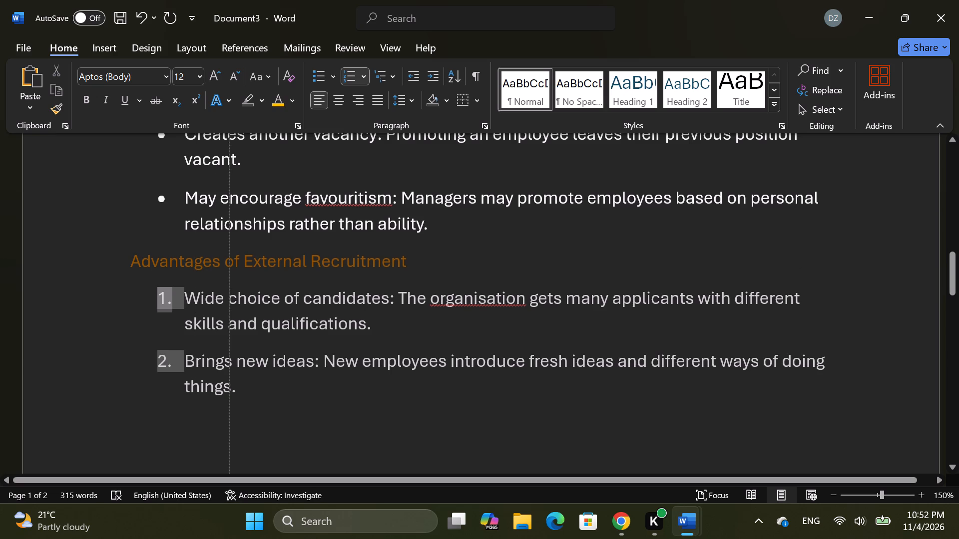
{"action": "left_click_drag", "start_coordinate": [227, 300], "coordinate": [155, 310]}
{"action": "left_click", "coordinate": [173, 304]}
{"action": "left_click_drag", "start_coordinate": [179, 304], "coordinate": [311, 464]}
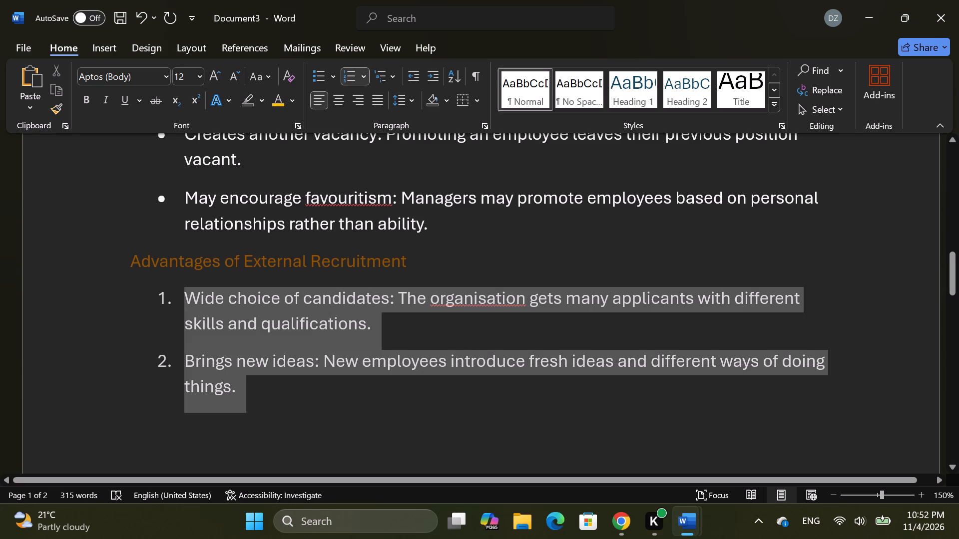
{"action": "left_click_drag", "start_coordinate": [311, 464], "coordinate": [302, 202]}
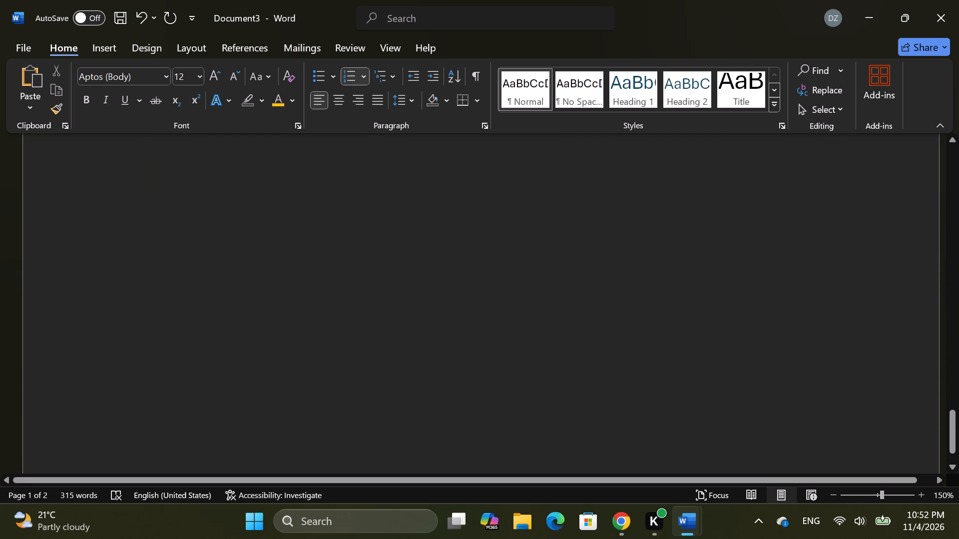
{"action": "left_click_drag", "start_coordinate": [302, 202], "coordinate": [315, 363]}
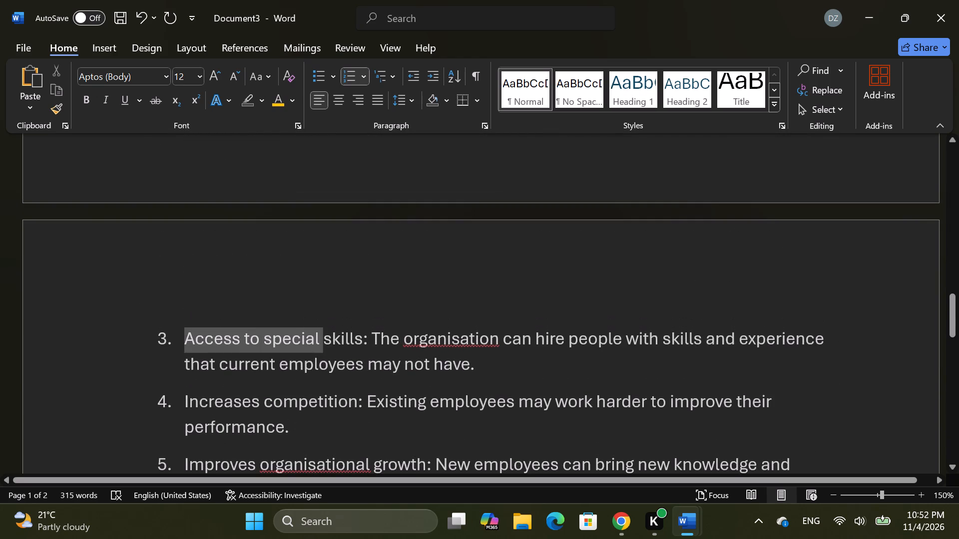
{"action": "left_click_drag", "start_coordinate": [315, 363], "coordinate": [316, 495]}
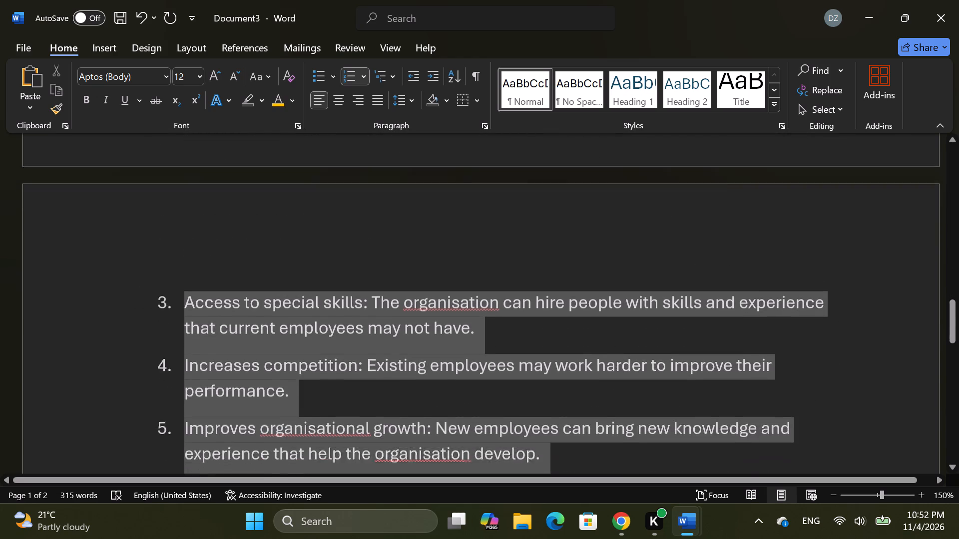
{"action": "left_click_drag", "start_coordinate": [316, 495], "coordinate": [348, 164]}
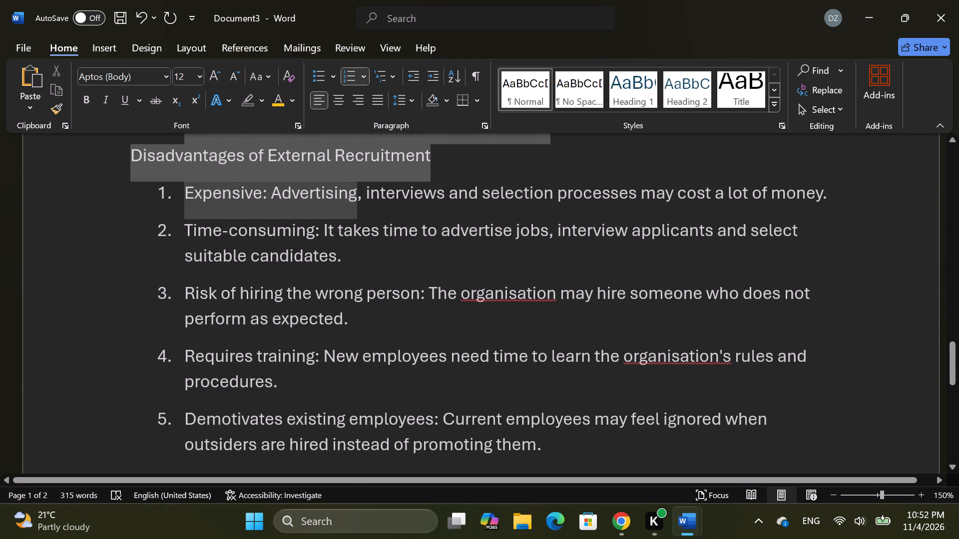
{"action": "left_click_drag", "start_coordinate": [348, 164], "coordinate": [471, 139]}
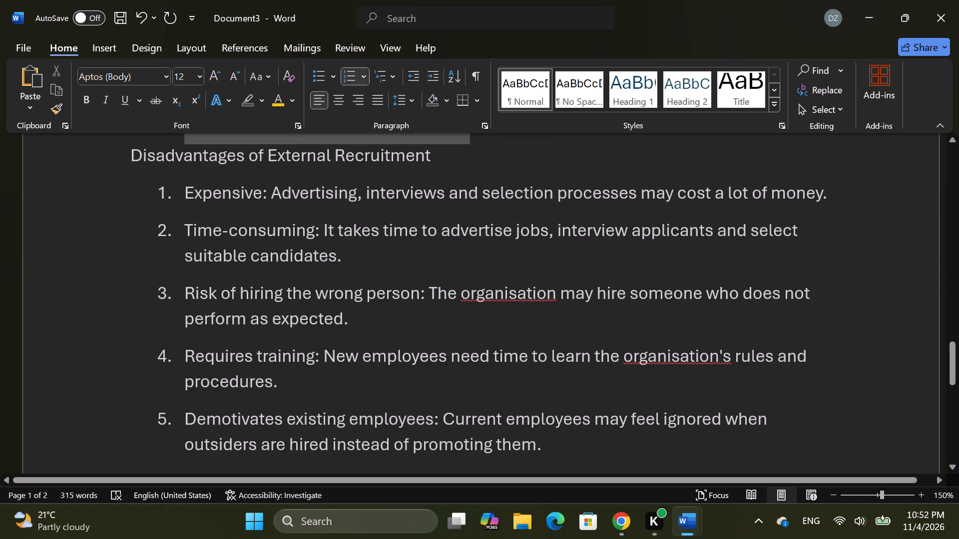
{"action": "left_click_drag", "start_coordinate": [471, 139], "coordinate": [704, 139]}
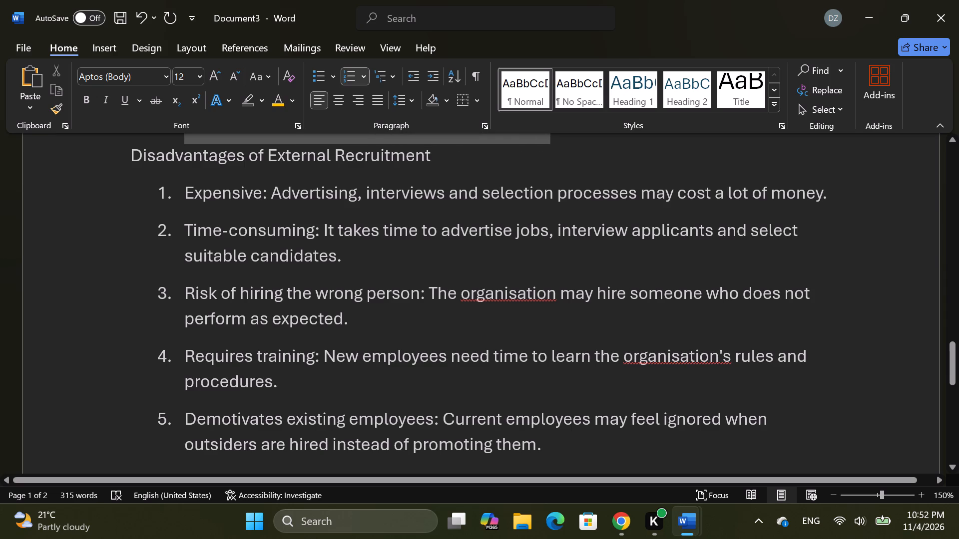
{"action": "left_click_drag", "start_coordinate": [704, 139], "coordinate": [604, 194]}
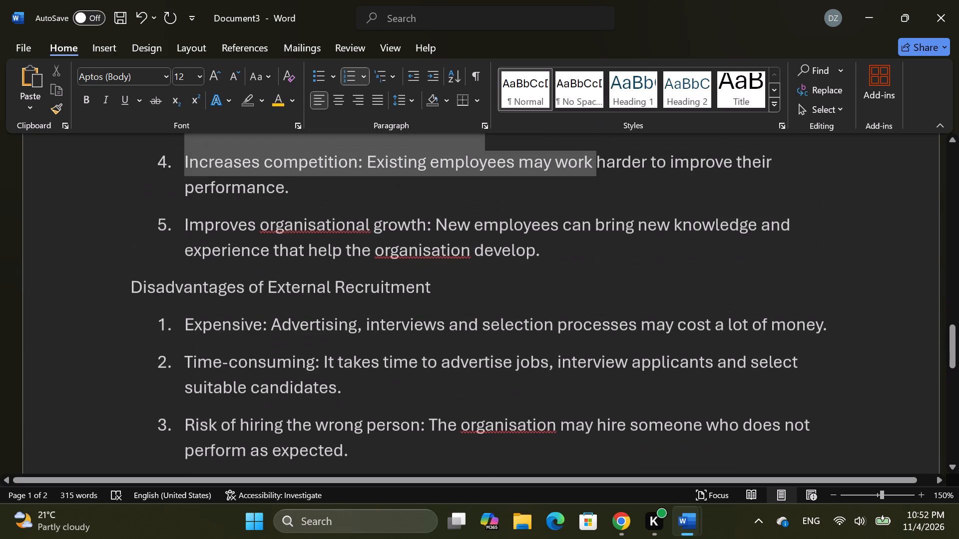
{"action": "left_click_drag", "start_coordinate": [604, 194], "coordinate": [628, 264]}
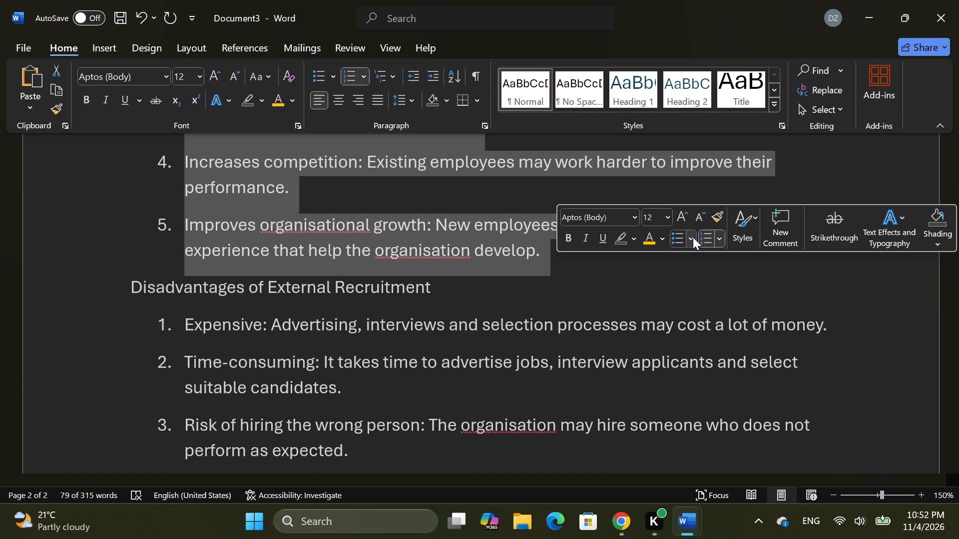
{"action": "left_click", "coordinate": [680, 239]}
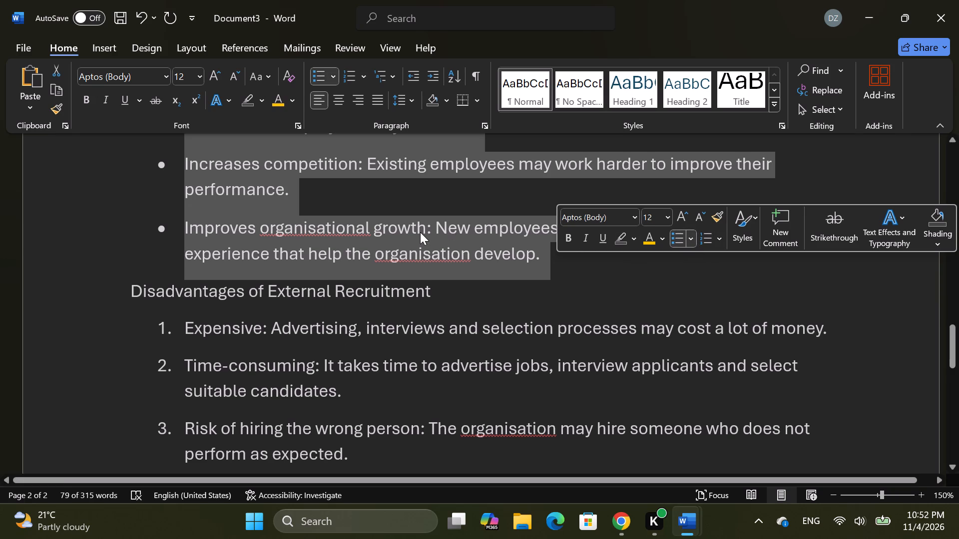
Convert the five numbered points under "Disadvantages of External Recruitment", from "Expensive" to "Demotivates existing employees", into a bulleted list.
{"action": "scroll", "coordinate": [420, 232], "scroll_direction": "down", "scroll_amount": 1}
{"action": "left_click_drag", "start_coordinate": [164, 214], "coordinate": [170, 277]}
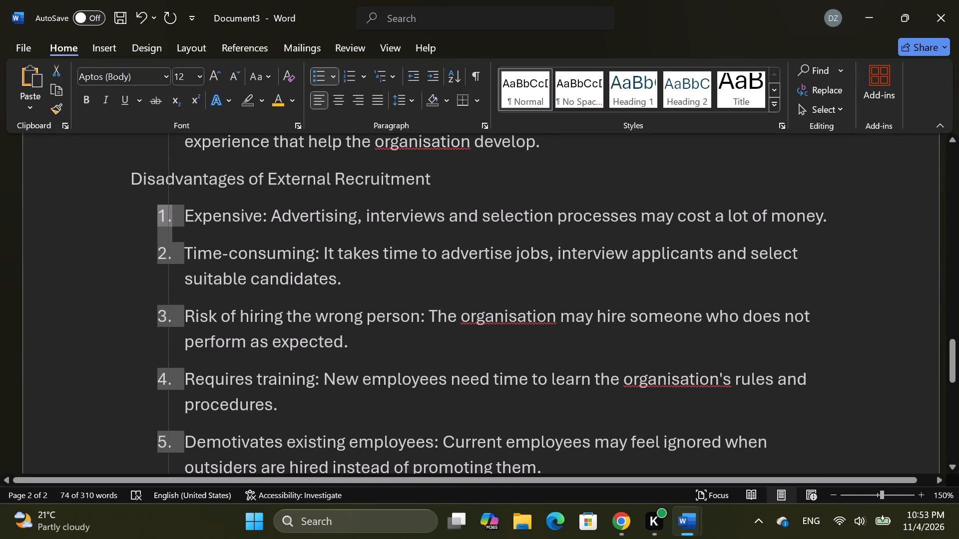
{"action": "left_click_drag", "start_coordinate": [170, 277], "coordinate": [156, 268]}
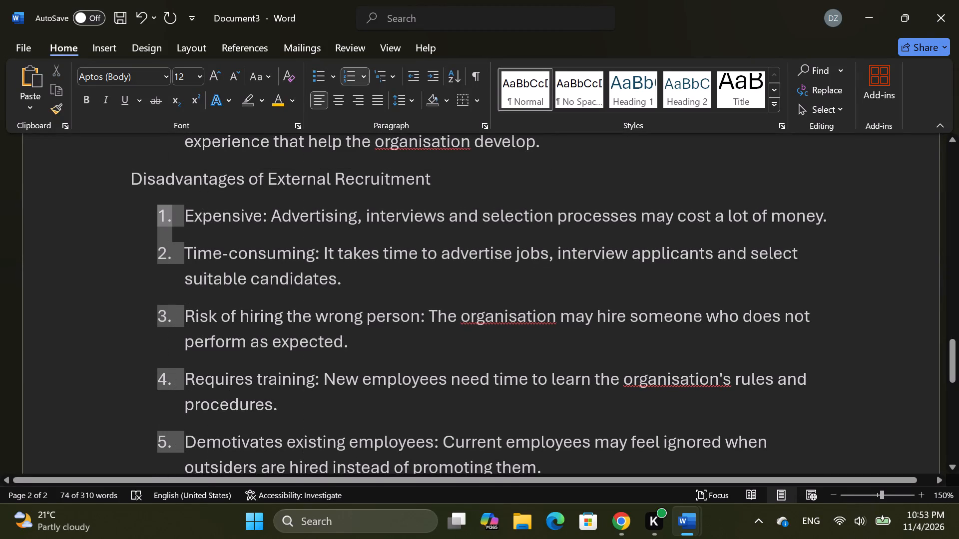
{"action": "left_click", "coordinate": [182, 226]}
{"action": "left_click_drag", "start_coordinate": [182, 221], "coordinate": [325, 428]}
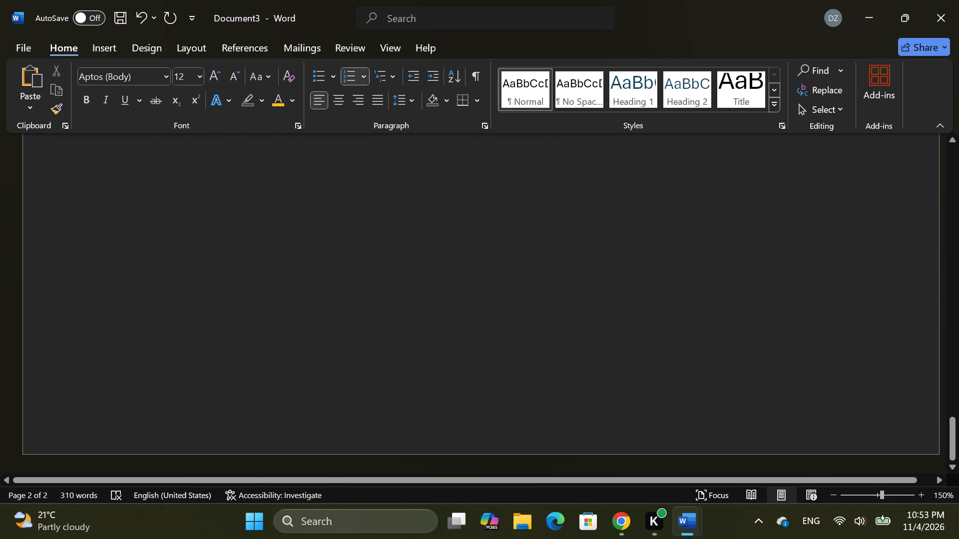
{"action": "left_click_drag", "start_coordinate": [325, 428], "coordinate": [353, 137]}
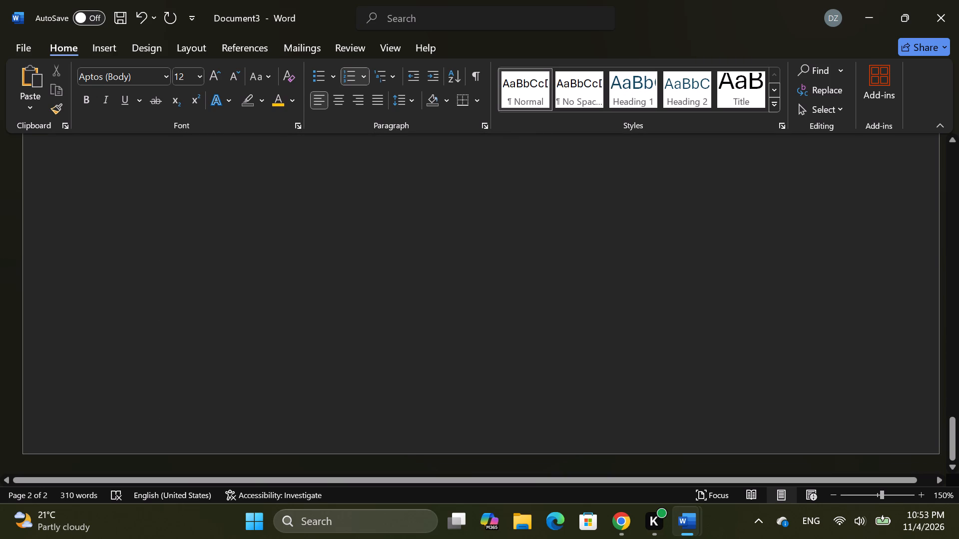
{"action": "left_click_drag", "start_coordinate": [353, 137], "coordinate": [351, 432]}
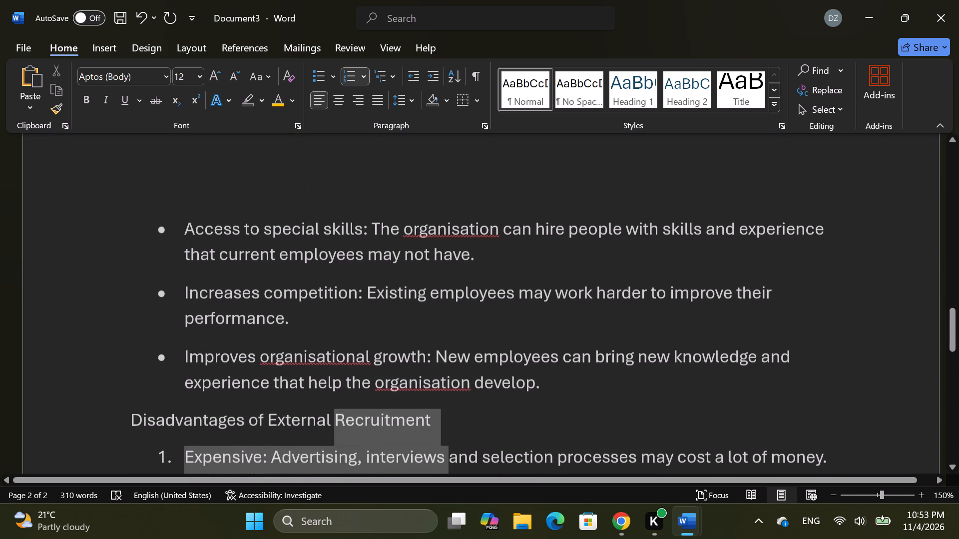
{"action": "left_click_drag", "start_coordinate": [351, 432], "coordinate": [390, 469]}
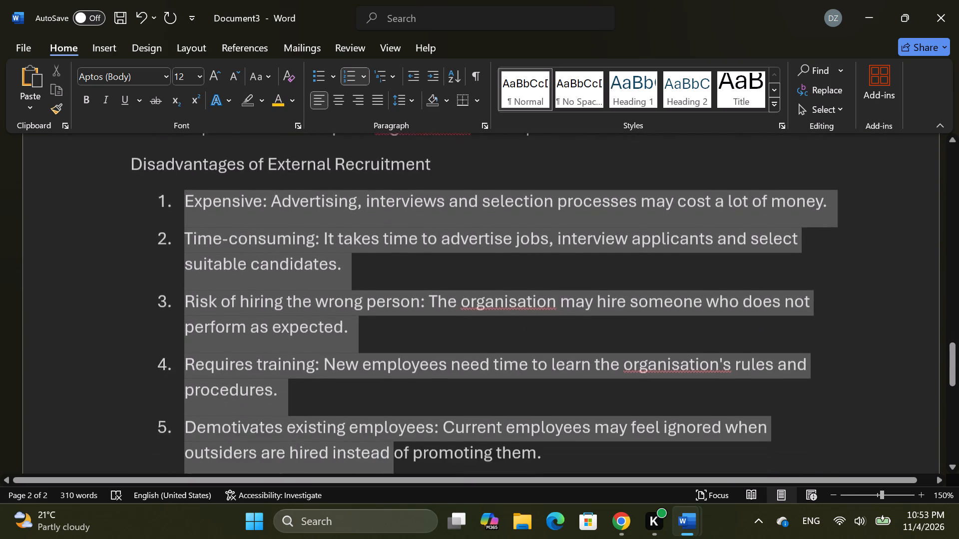
{"action": "left_click_drag", "start_coordinate": [390, 469], "coordinate": [407, 335]}
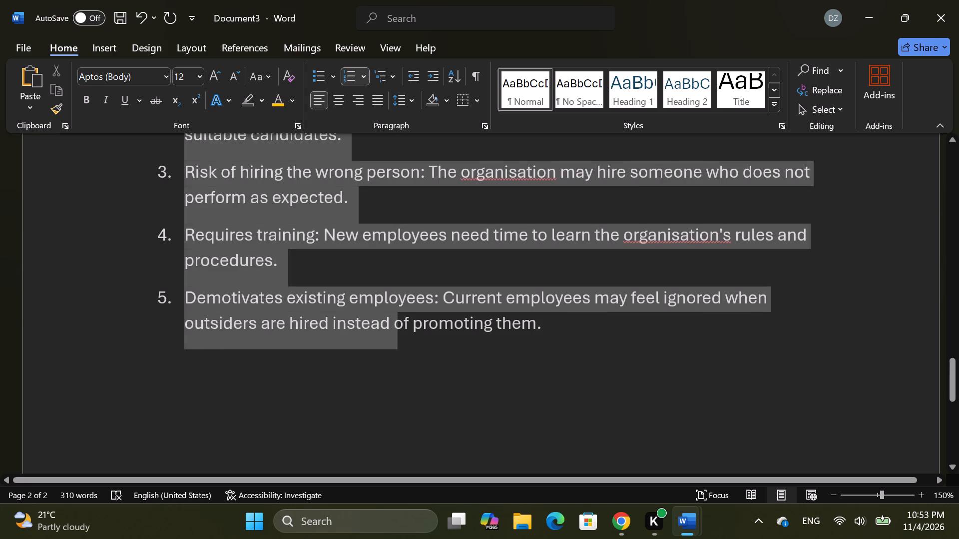
{"action": "left_click_drag", "start_coordinate": [407, 335], "coordinate": [553, 317]}
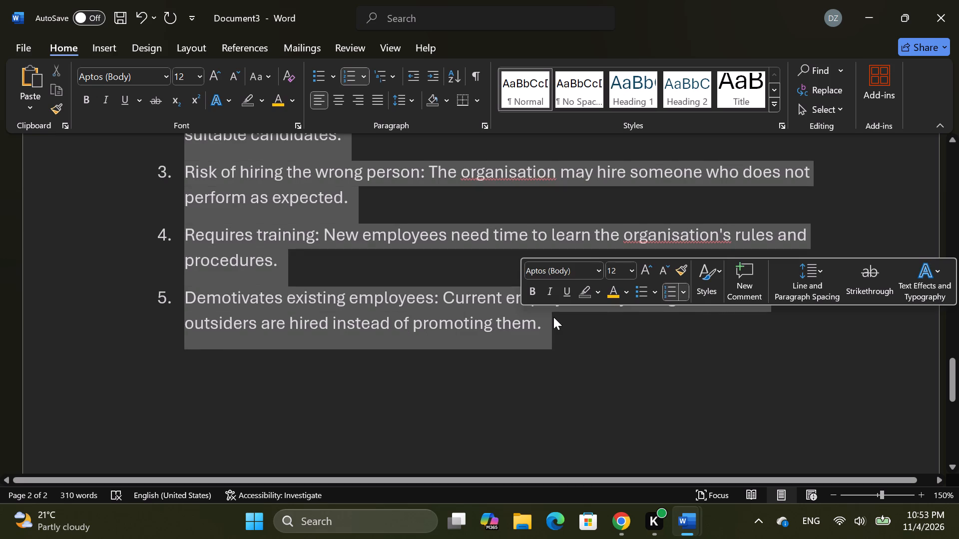
{"action": "left_click", "coordinate": [648, 301]}
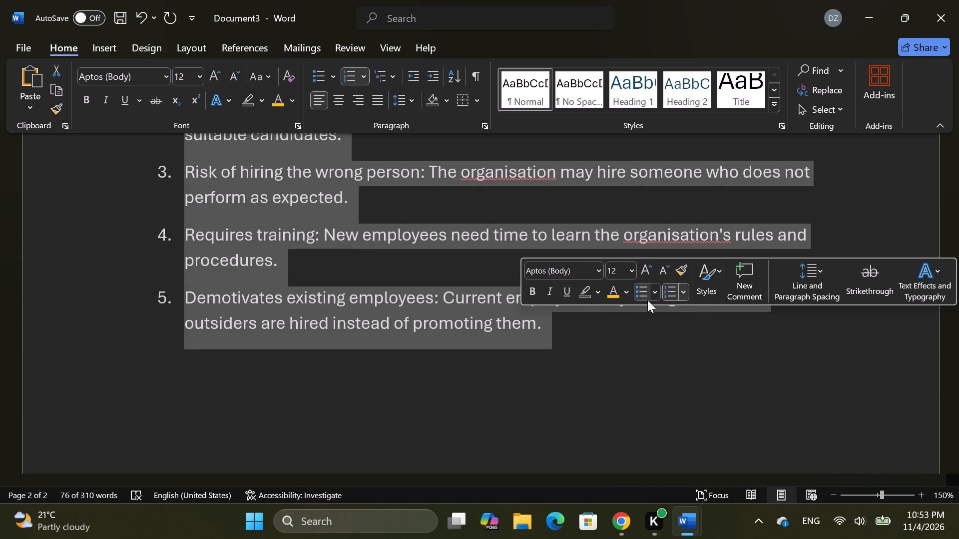
{"action": "left_click", "coordinate": [642, 285]}
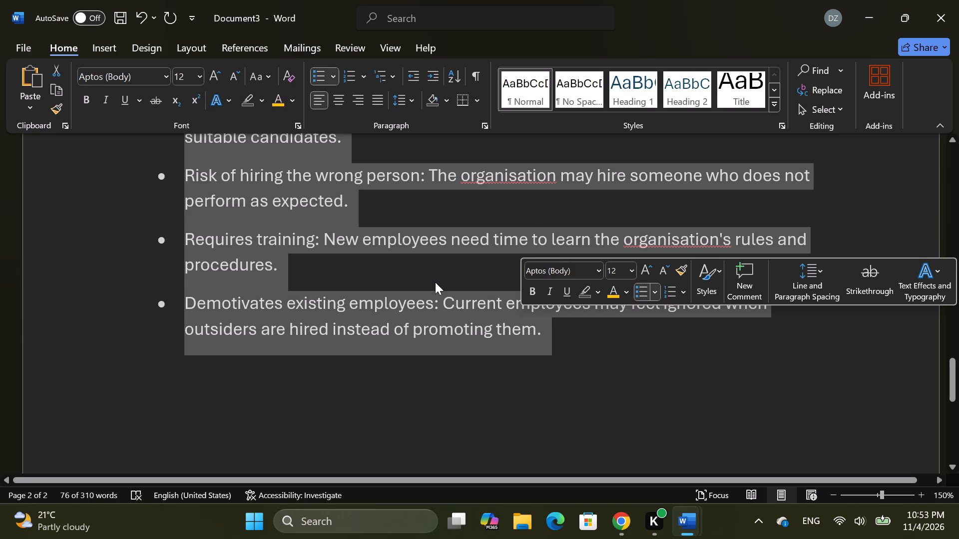
{"action": "scroll", "coordinate": [435, 282], "scroll_direction": "up", "scroll_amount": 2}
{"action": "scroll", "coordinate": [435, 282], "scroll_direction": "down", "scroll_amount": 1}
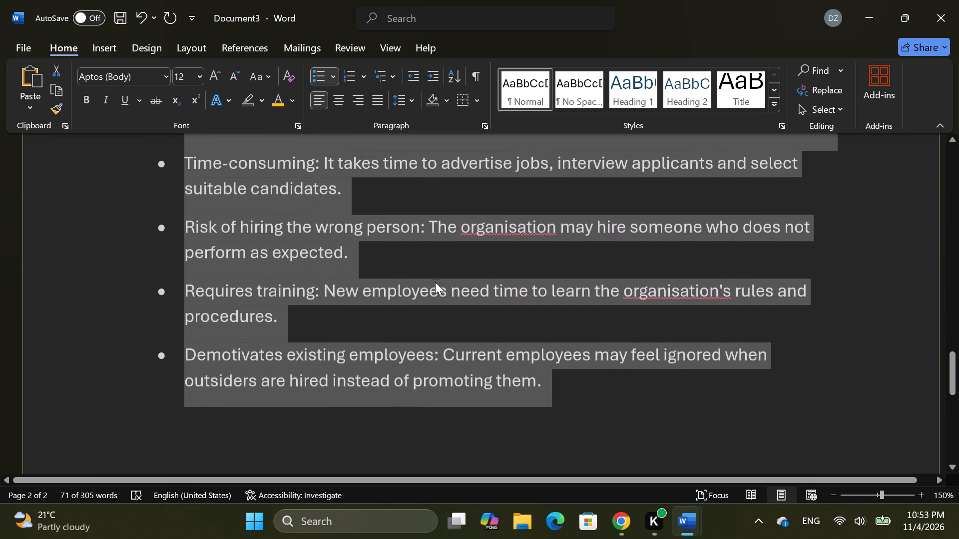
{"action": "left_click", "coordinate": [573, 309]}
Set the font colour of the "Disadvantages of External Recruitment" heading to orange.
{"action": "scroll", "coordinate": [573, 309], "scroll_direction": "up", "scroll_amount": 1}
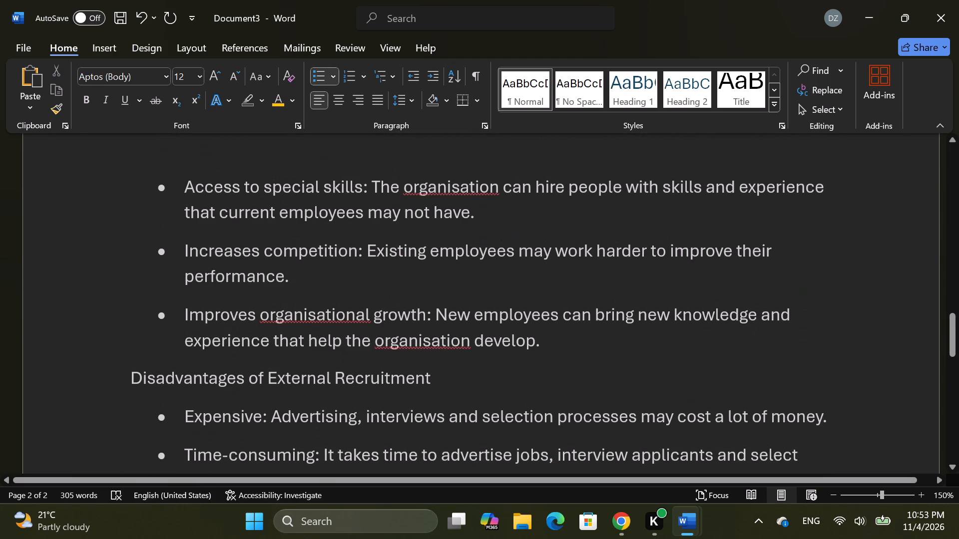
{"action": "left_click_drag", "start_coordinate": [124, 381], "coordinate": [221, 348]}
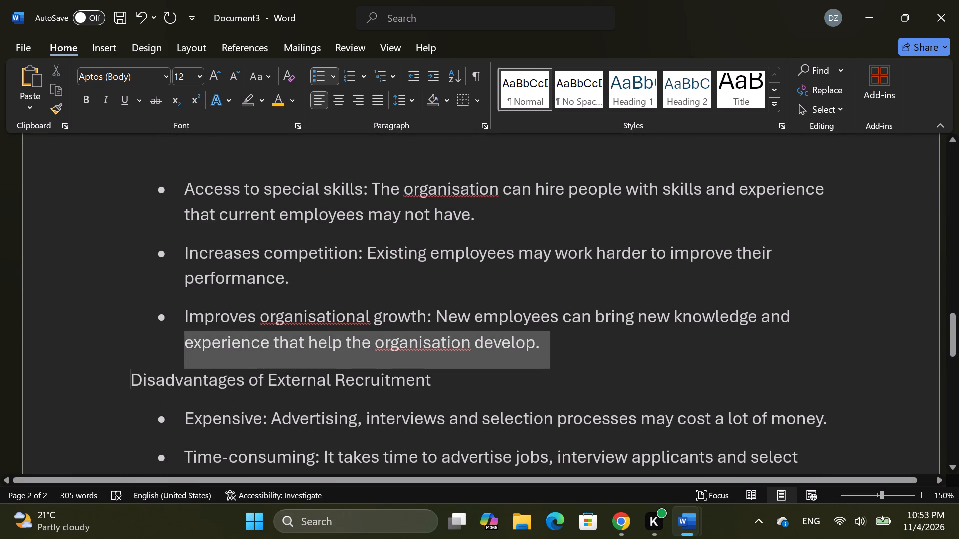
{"action": "left_click_drag", "start_coordinate": [221, 348], "coordinate": [426, 384]}
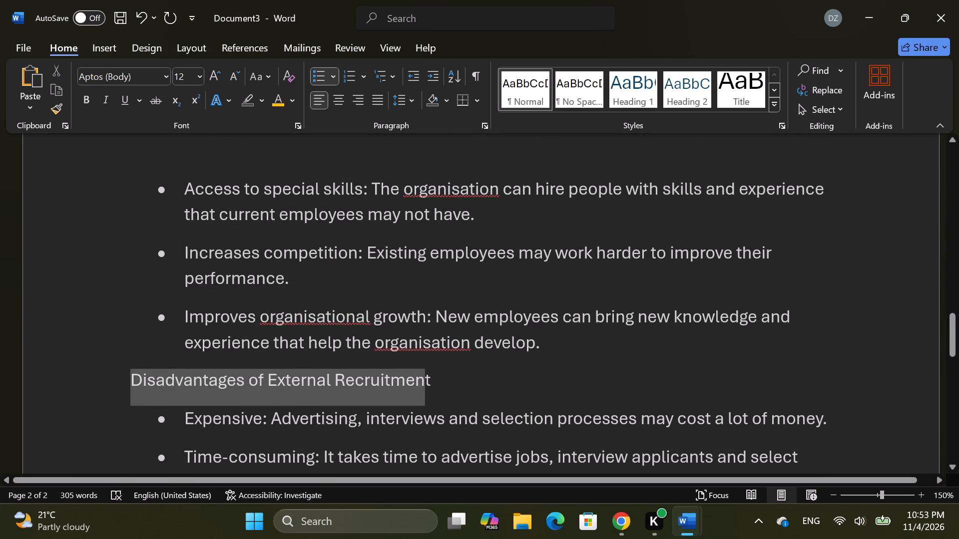
{"action": "left_click_drag", "start_coordinate": [426, 384], "coordinate": [432, 384]}
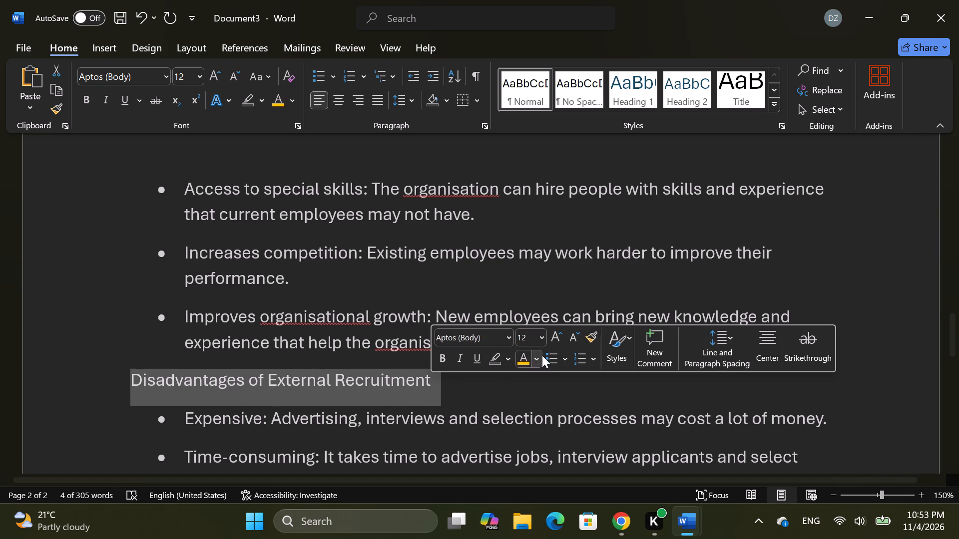
{"action": "left_click", "coordinate": [526, 356]}
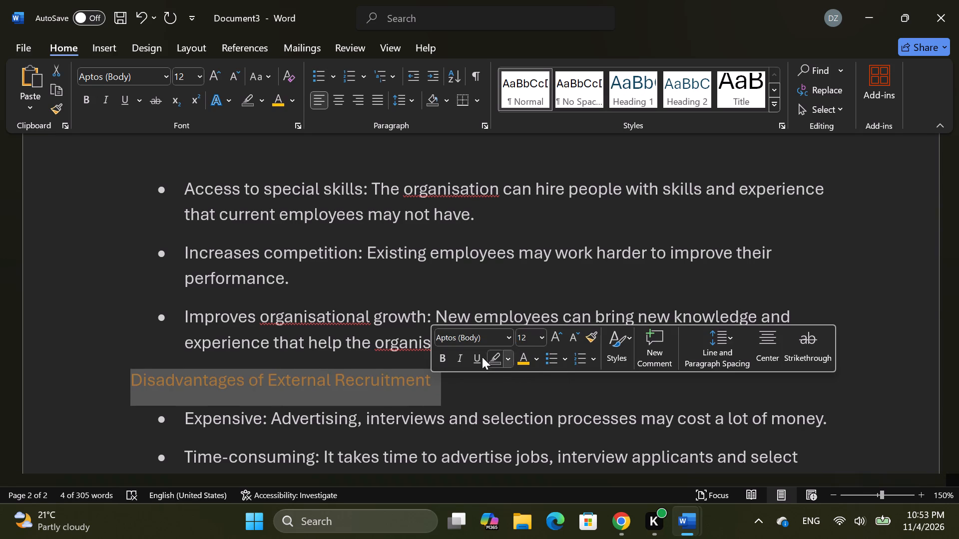
{"action": "left_click", "coordinate": [169, 287]}
Look through the whole document to check the headings, bullets and colours of the internal and external recruitment sections.
{"action": "scroll", "coordinate": [108, 234], "scroll_direction": "up", "scroll_amount": 1}
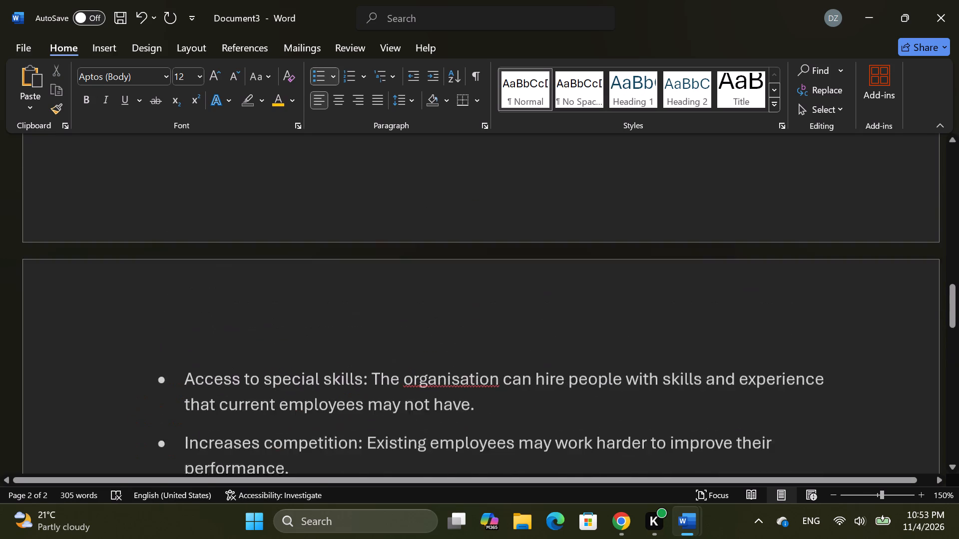
{"action": "scroll", "coordinate": [108, 234], "scroll_direction": "up", "scroll_amount": 2}
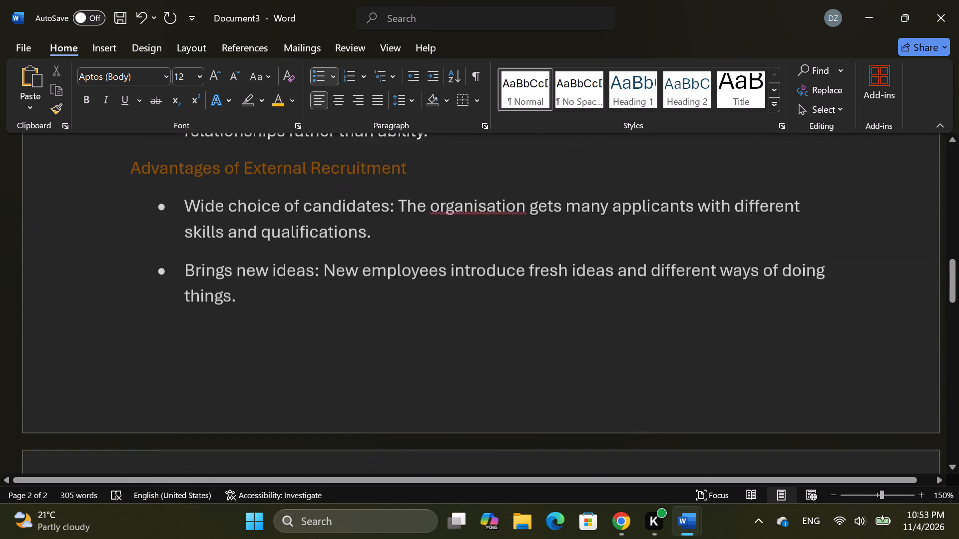
{"action": "scroll", "coordinate": [108, 234], "scroll_direction": "up", "scroll_amount": 1}
{"action": "scroll", "coordinate": [108, 234], "scroll_direction": "down", "scroll_amount": 3}
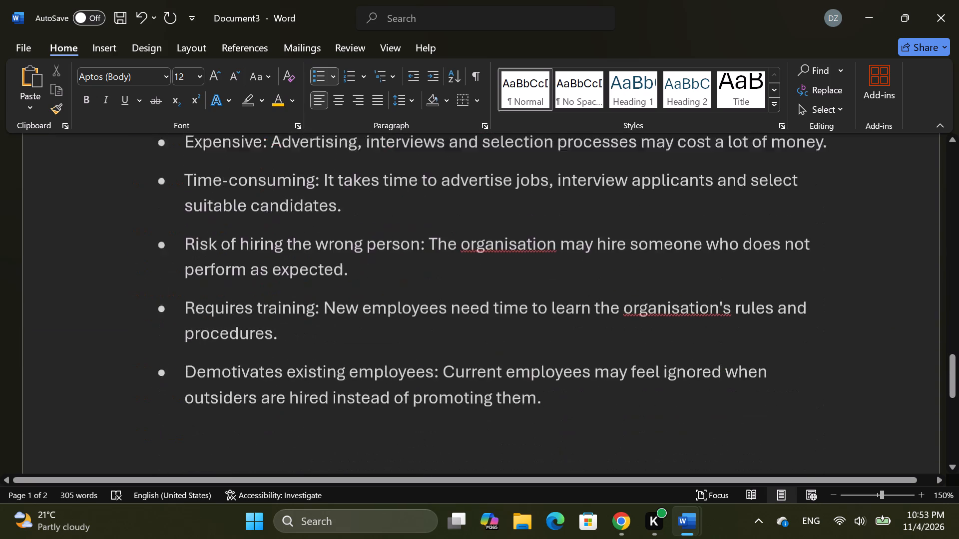
{"action": "scroll", "coordinate": [108, 234], "scroll_direction": "down", "scroll_amount": 2}
{"action": "scroll", "coordinate": [108, 234], "scroll_direction": "up", "scroll_amount": 3}
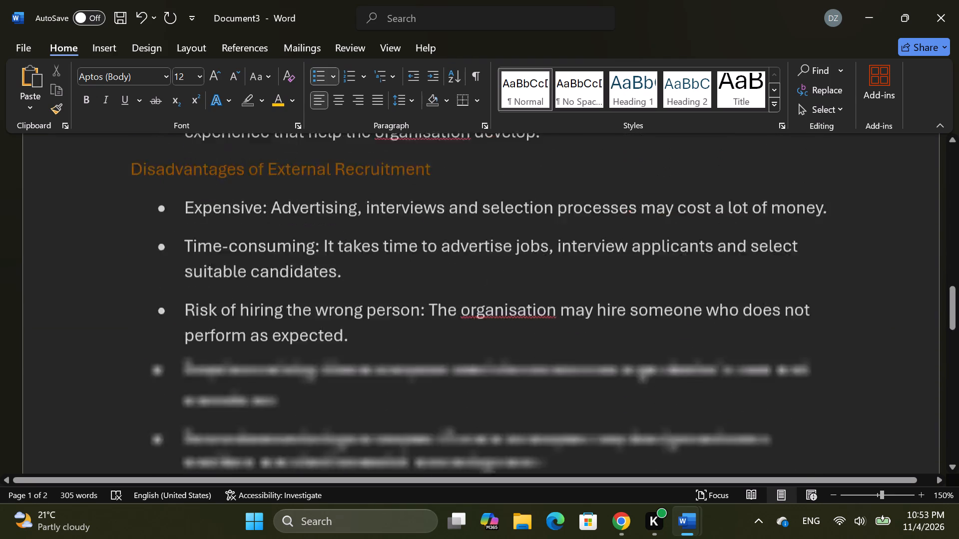
{"action": "scroll", "coordinate": [108, 234], "scroll_direction": "up", "scroll_amount": 3}
{"action": "scroll", "coordinate": [108, 234], "scroll_direction": "down", "scroll_amount": 3}
{"action": "scroll", "coordinate": [108, 234], "scroll_direction": "up", "scroll_amount": 5}
{"action": "scroll", "coordinate": [108, 234], "scroll_direction": "down", "scroll_amount": 1}
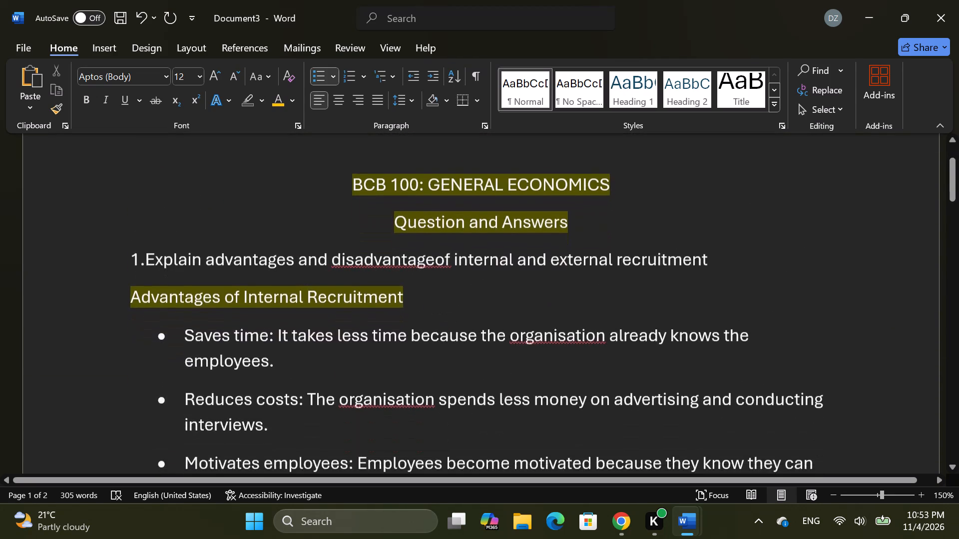
{"action": "scroll", "coordinate": [108, 234], "scroll_direction": "down", "scroll_amount": 1}
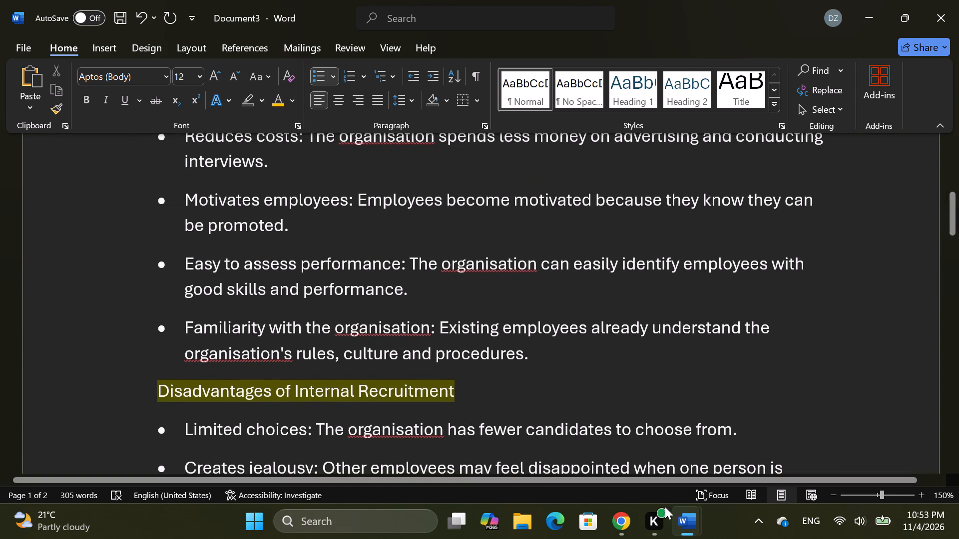